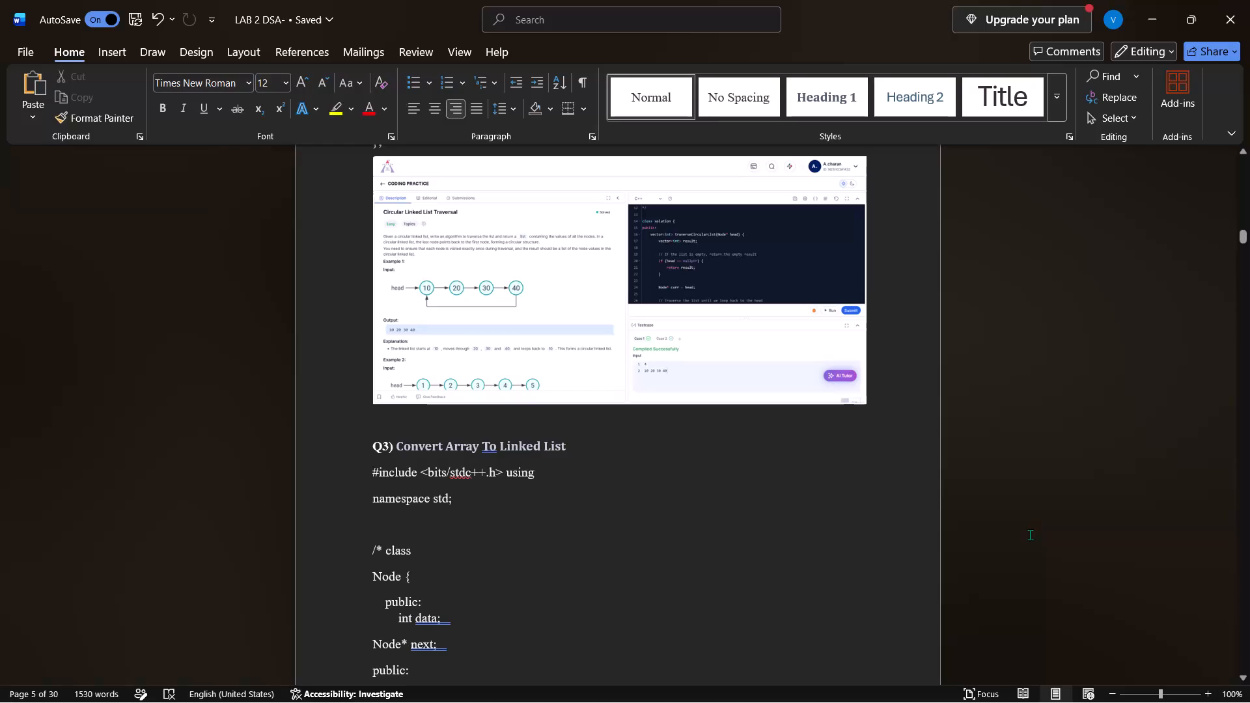
# Replace the Circular Linked List Traversal screenshot above Q3 with the copied capture.
pyautogui.scroll(1, 891, 508)
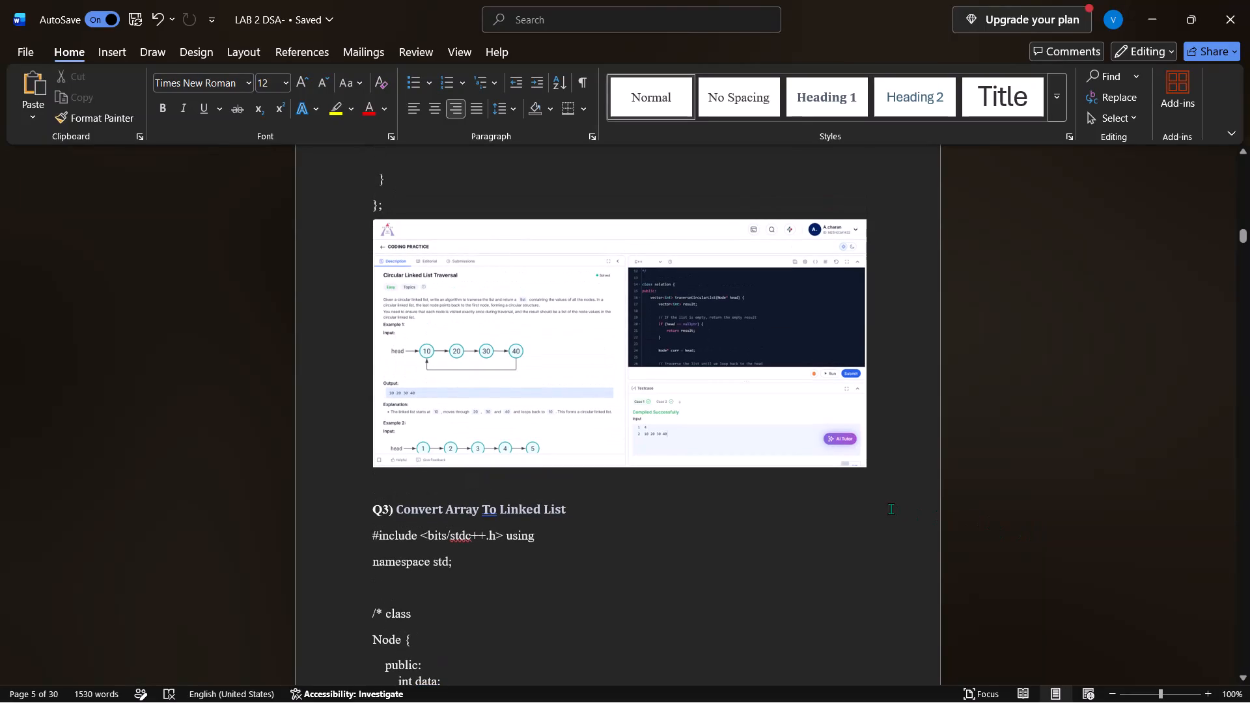
pyautogui.click(888, 453)
pyautogui.press('BackSpace')
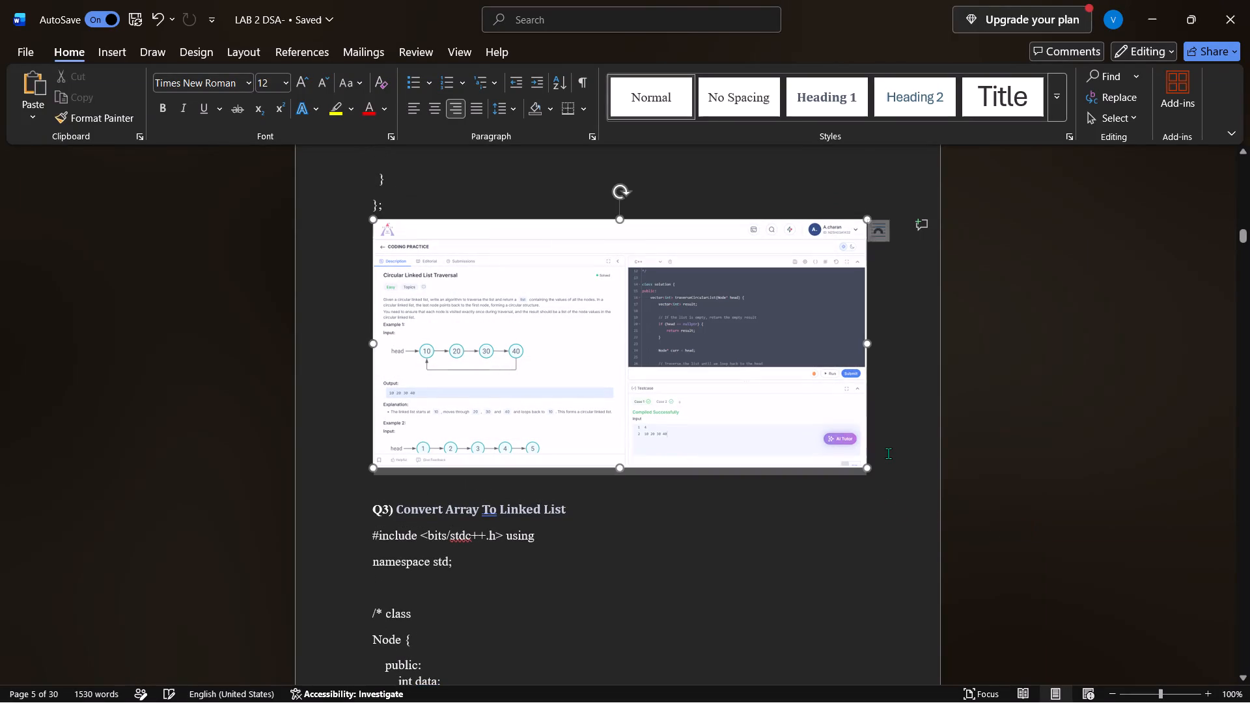
pyautogui.press('BackSpace')
pyautogui.hotkey('ctrl', 'v')
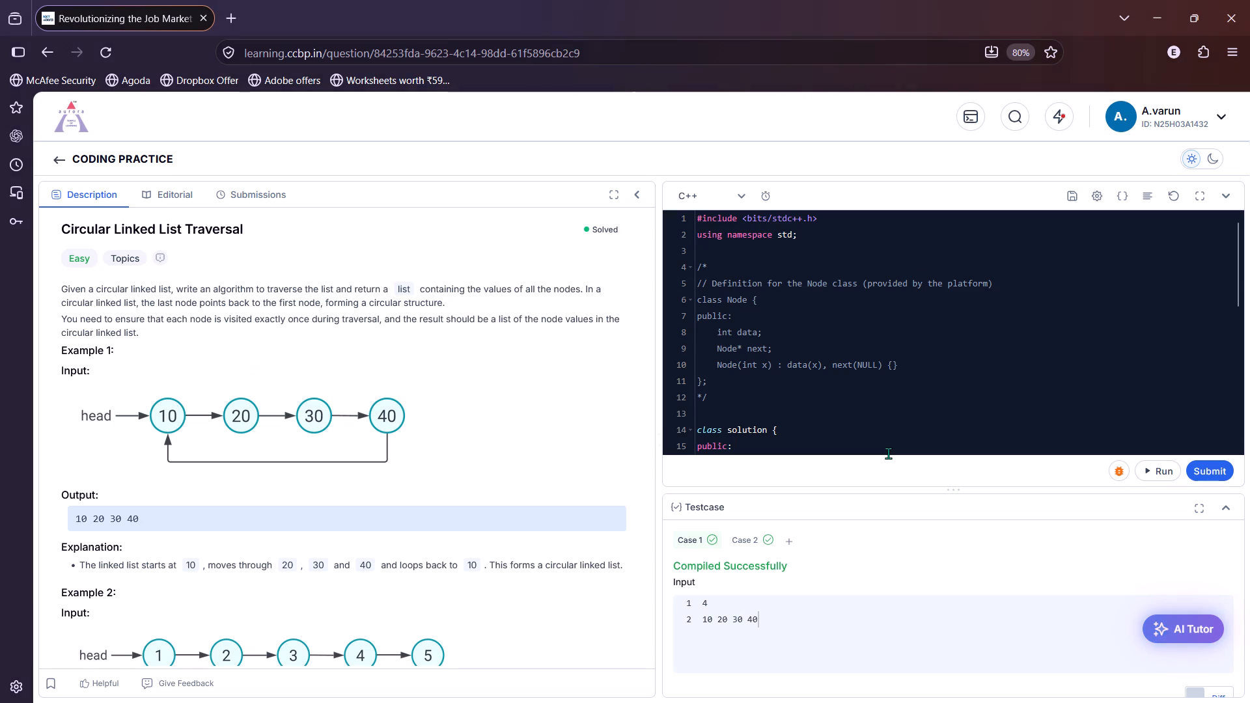
# In Firefox, open Convert Array To Linked List from the first Coding Practice set of Module II: Linked Lists and run its code.
pyautogui.hscroll(6, 522, 470)
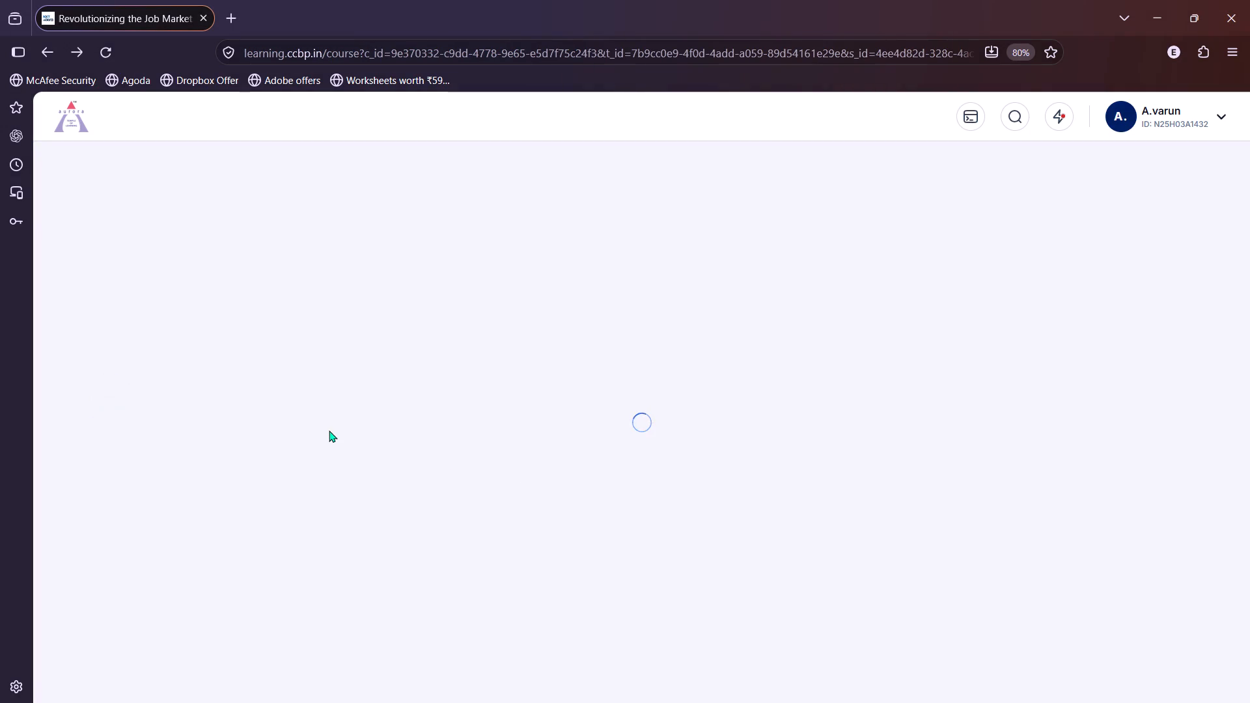
pyautogui.scroll(-4, 329, 430)
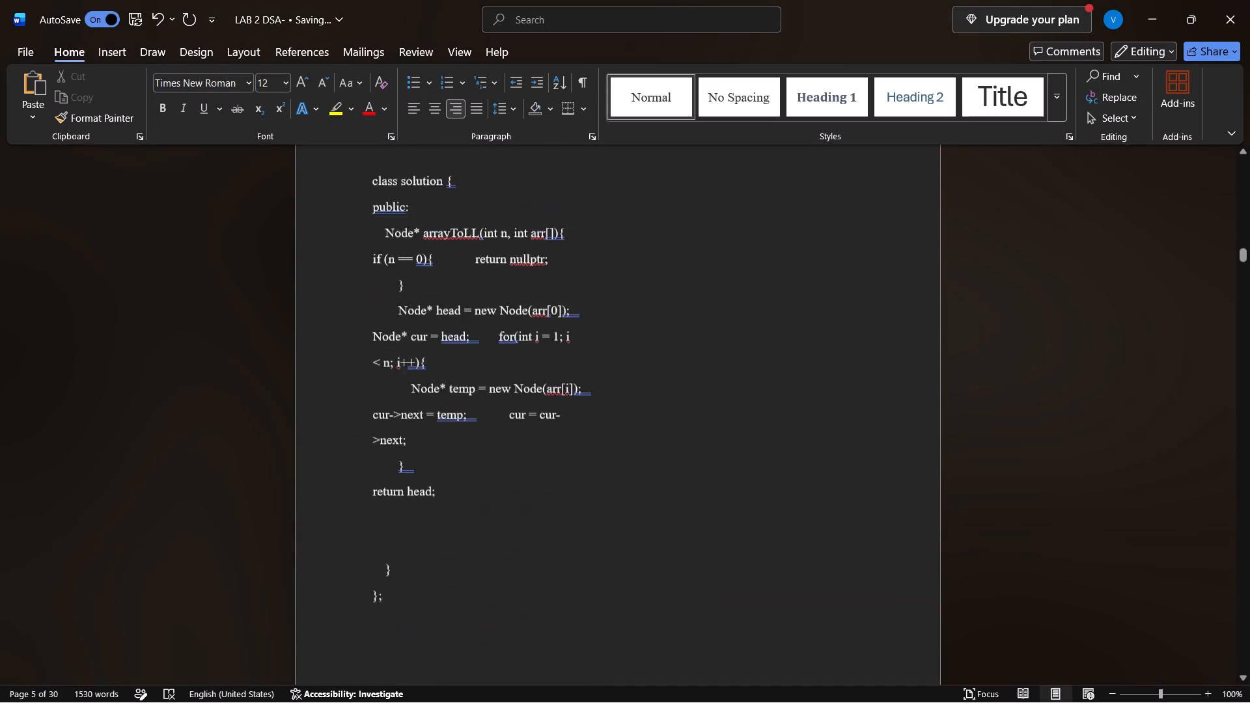
pyautogui.scroll(-4, 329, 430)
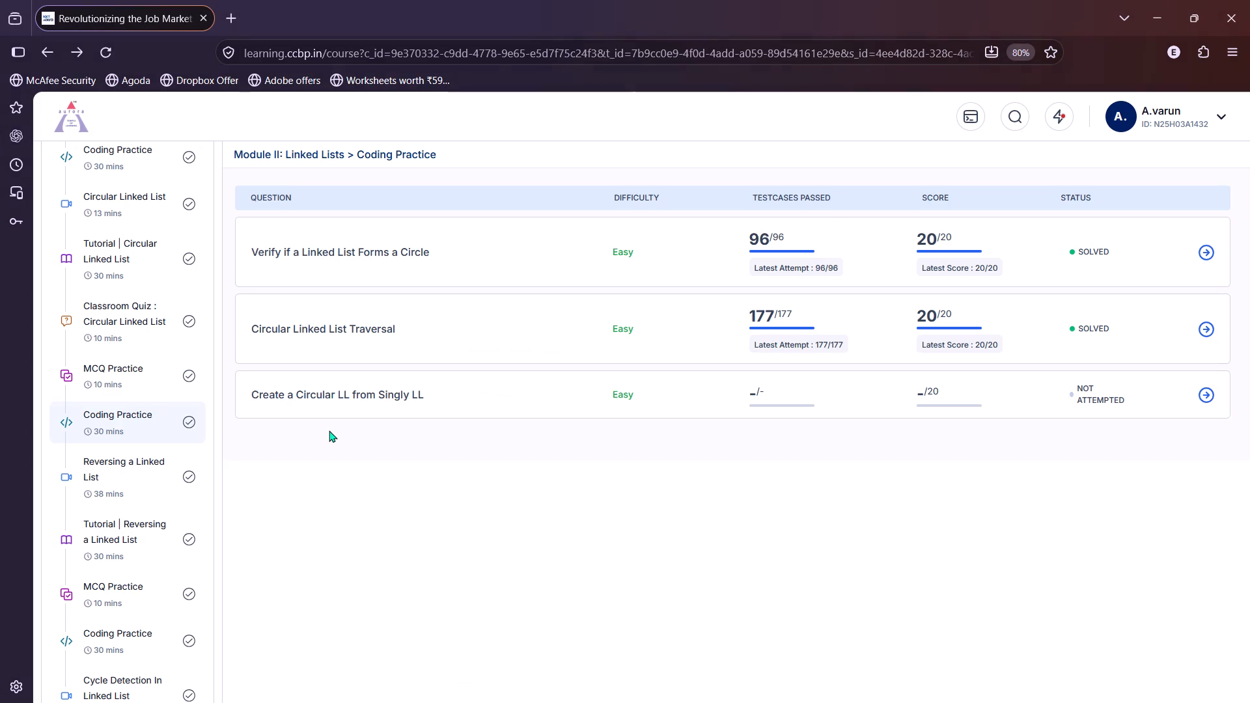
pyautogui.scroll(14, 139, 342)
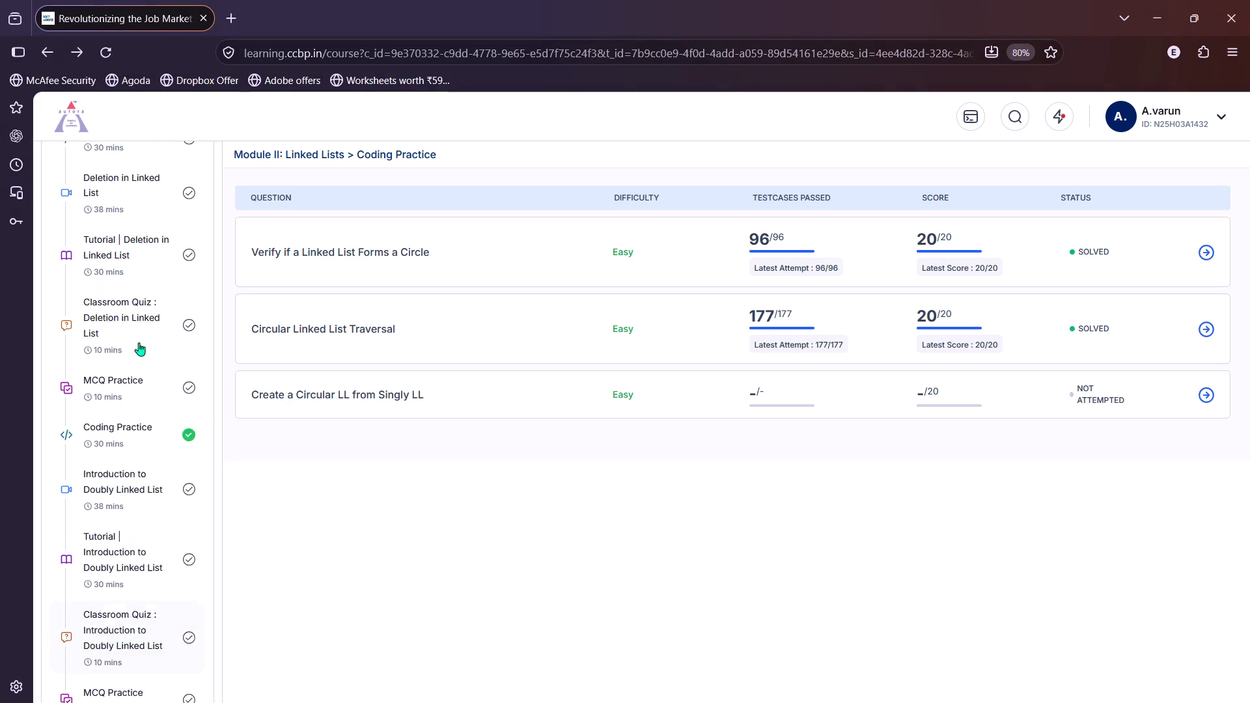
pyautogui.scroll(3, 139, 342)
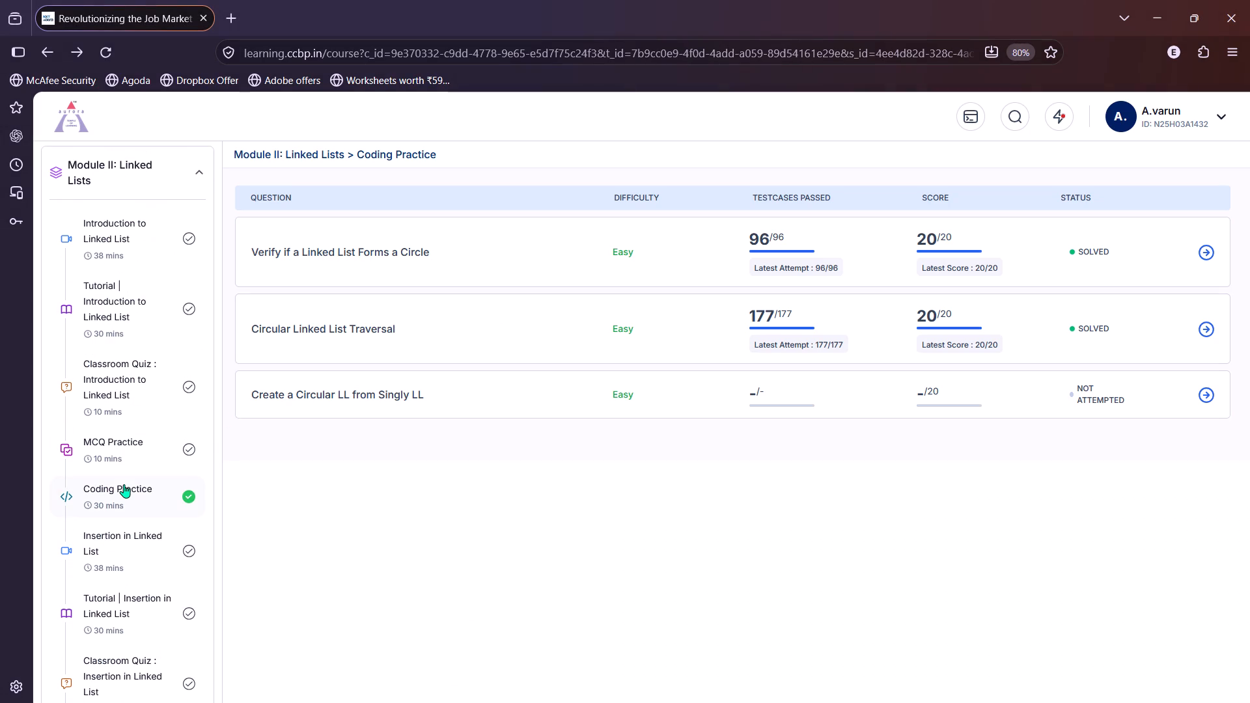
pyautogui.click(124, 484)
pyautogui.click(373, 283)
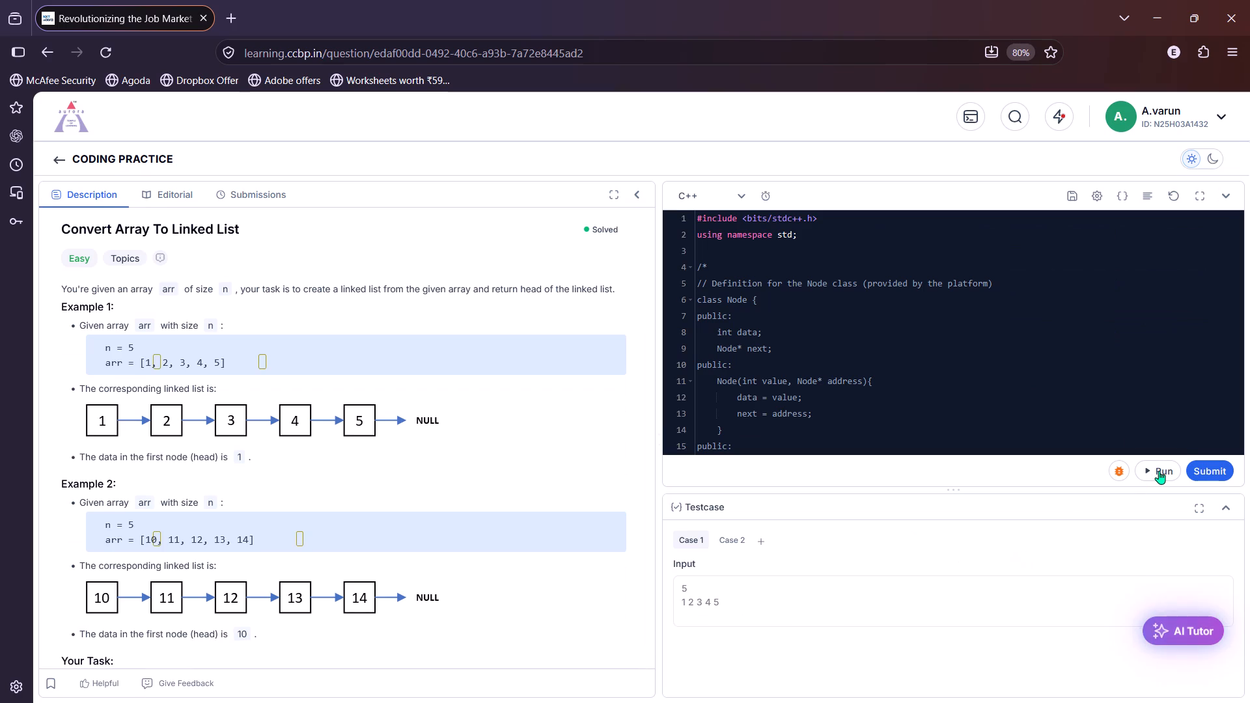
pyautogui.click(1159, 471)
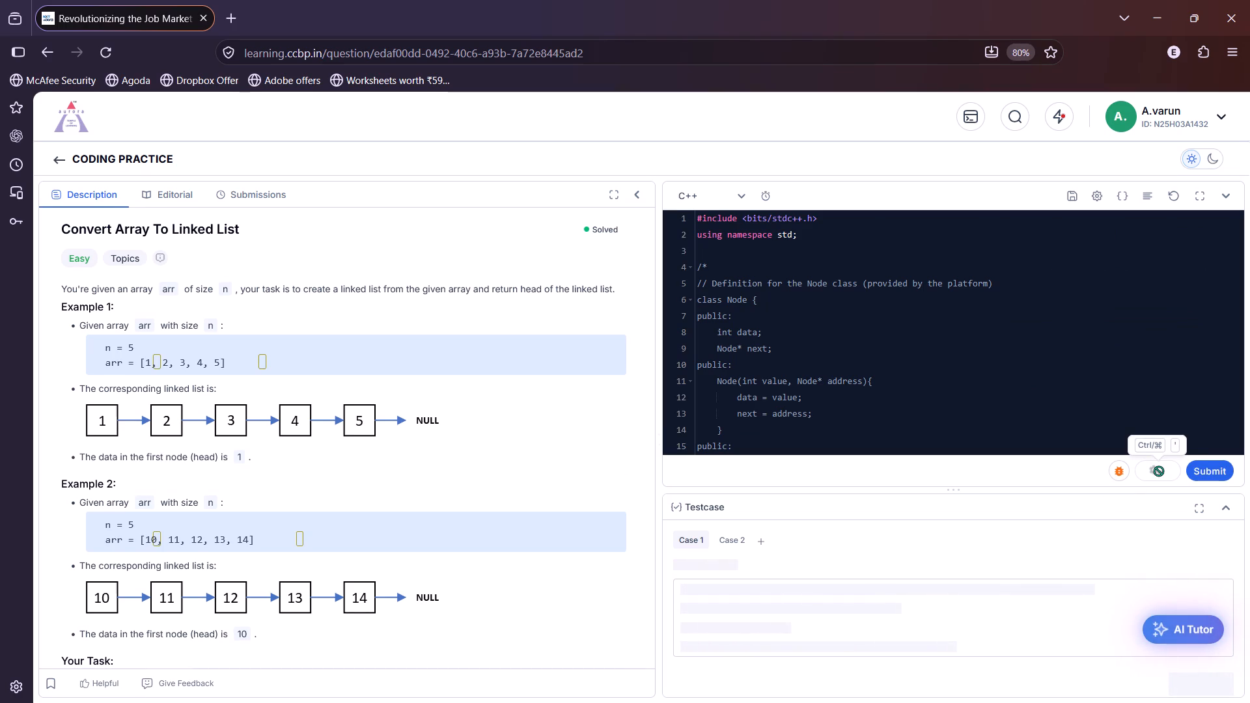
# Capture a screenshot of the Convert Array To Linked List page area, including the test case results.
pyautogui.press('Print')
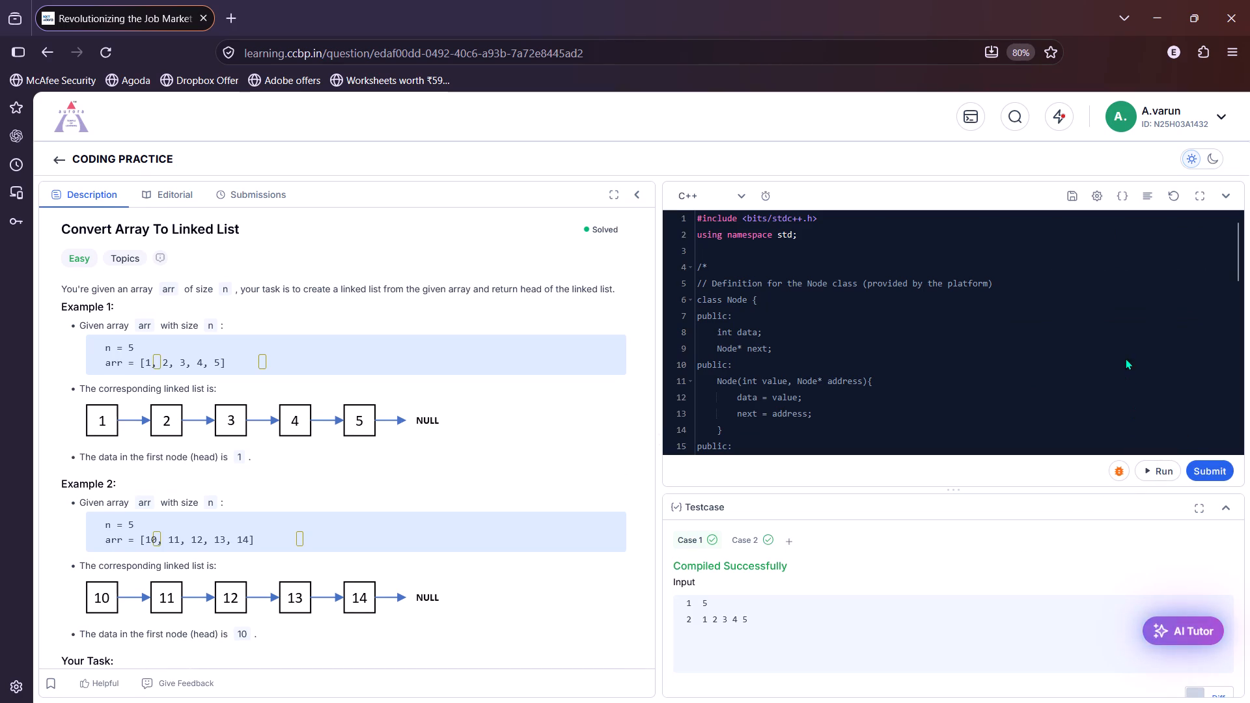
pyautogui.moveTo(35, 90); pyautogui.dragTo(42, 94)
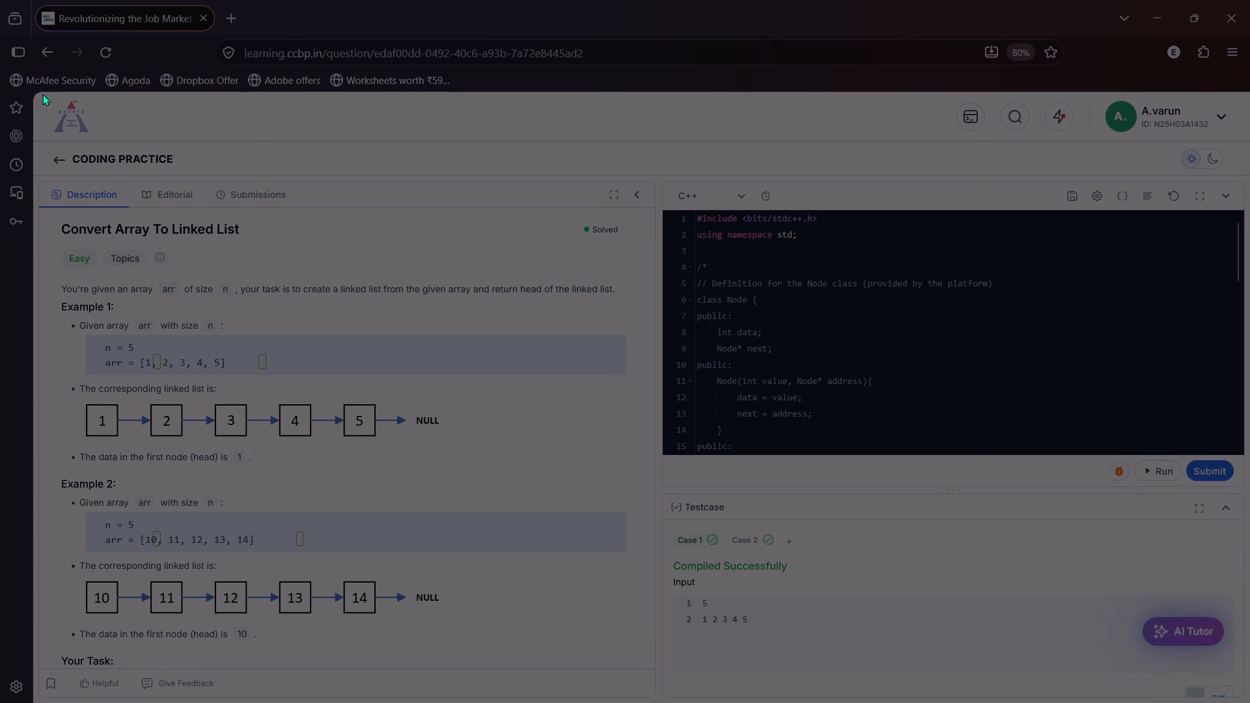
pyautogui.moveTo(42, 94); pyautogui.dragTo(1249, 702)
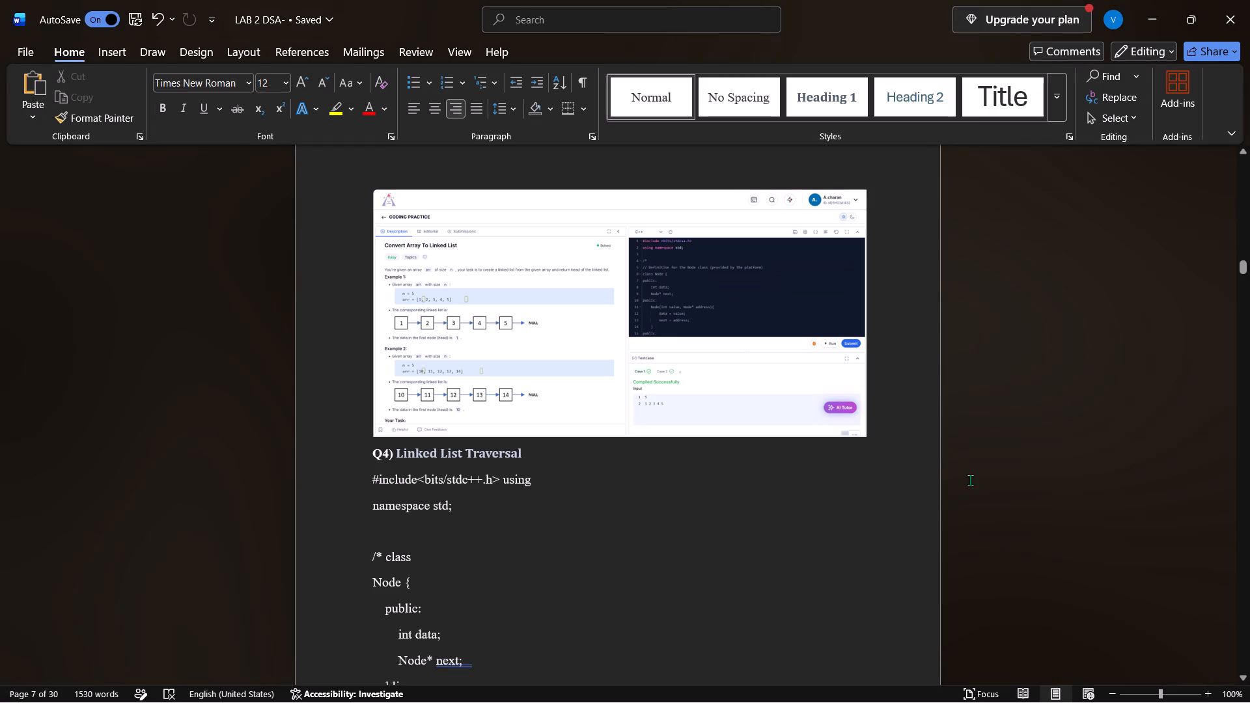
# In Word, replace the Convert Array To Linked List screenshot above Q4 with the new capture.
pyautogui.click(895, 408)
pyautogui.press('BackSpace')
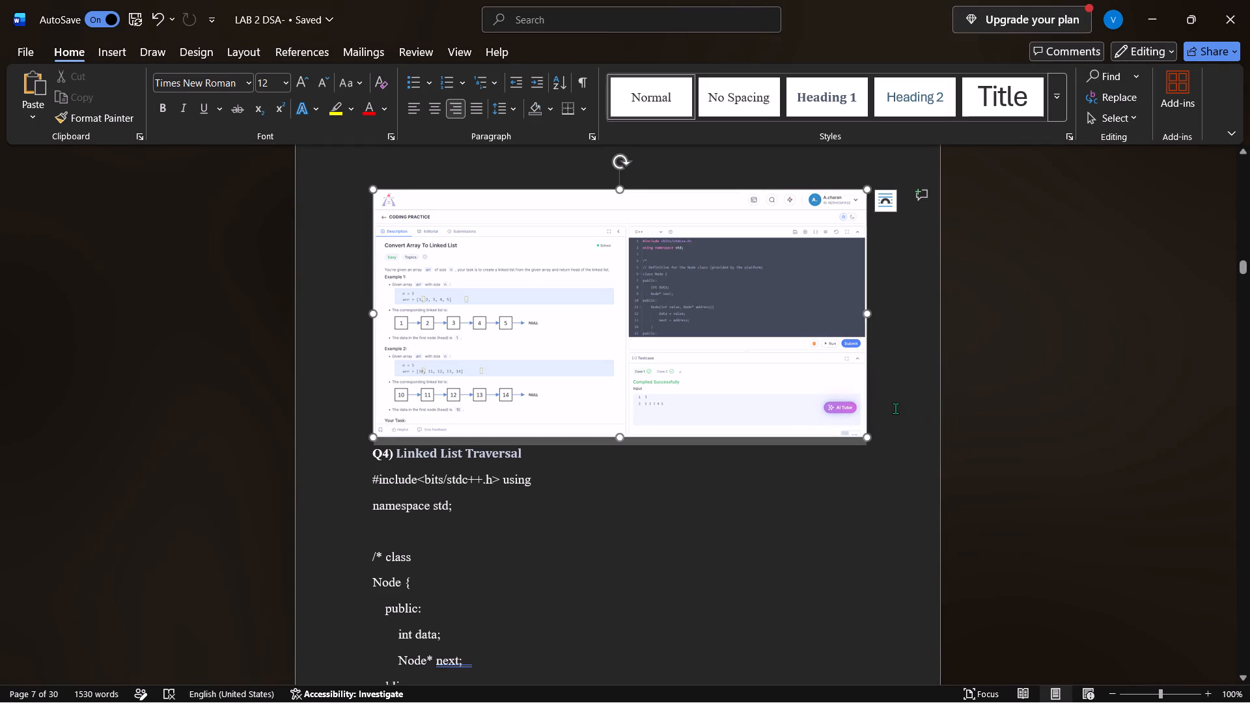
pyautogui.press('BackSpace')
pyautogui.hotkey('ctrl', 'v')
# Return to the coding practice list in Firefox, open Linked List Traversal and run its code.
pyautogui.scroll(-2, 895, 408)
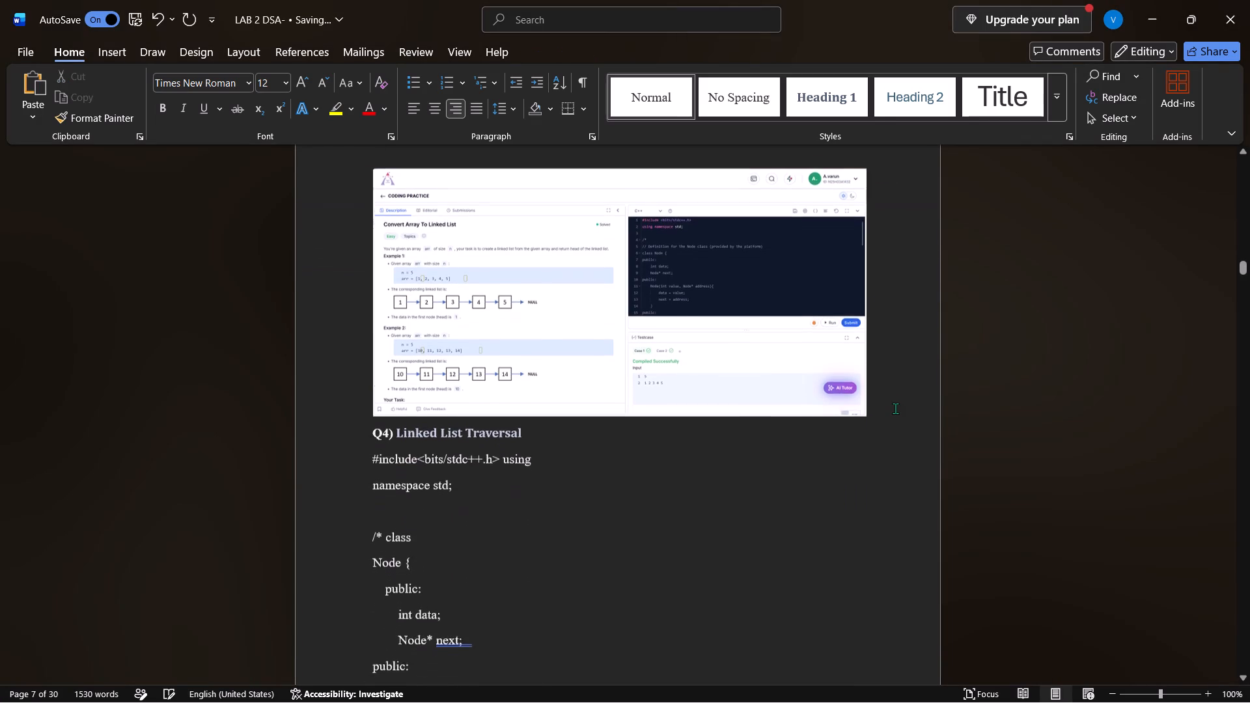
pyautogui.scroll(-2, 895, 408)
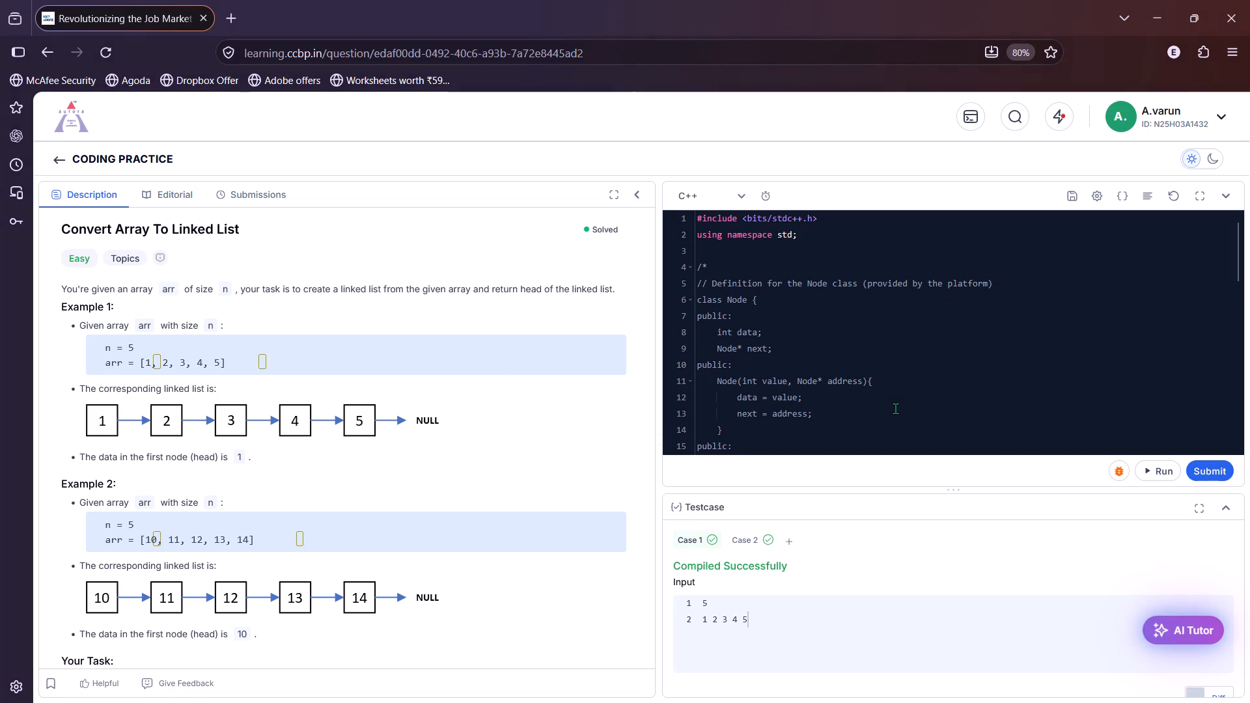
pyautogui.hscroll(8, 895, 408)
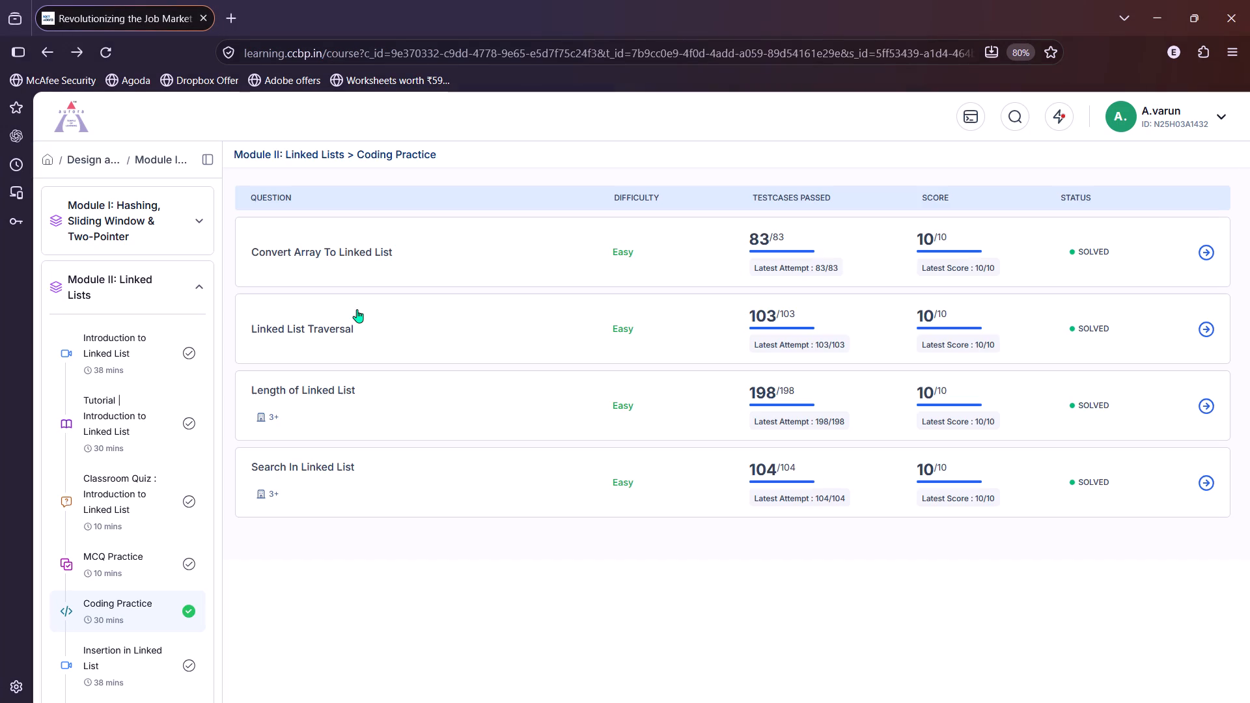
pyautogui.click(348, 309)
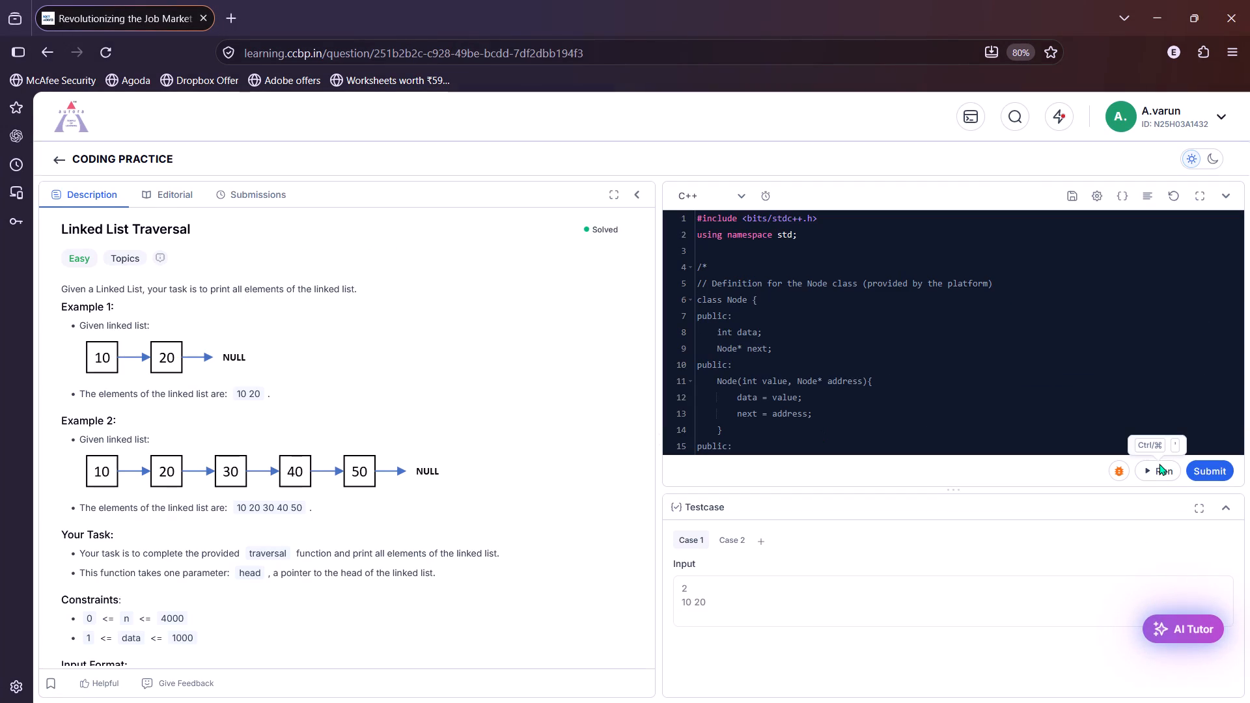
pyautogui.click(1159, 463)
pyautogui.click(1161, 464)
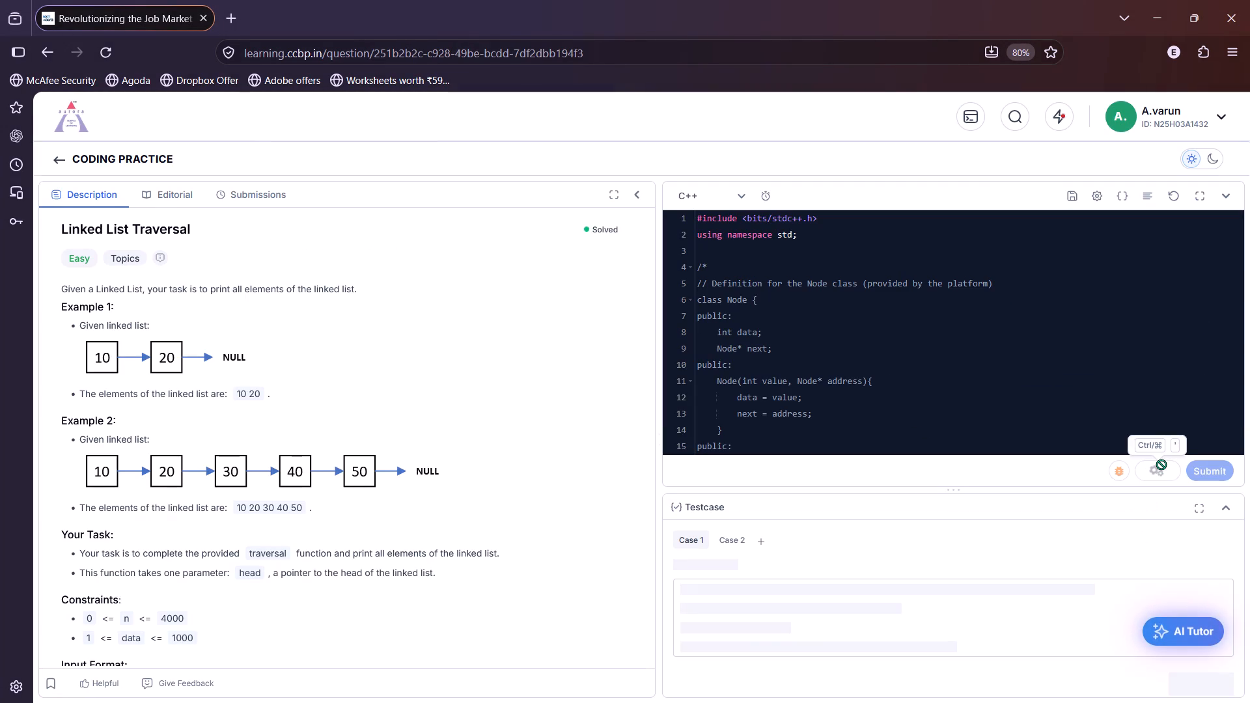
# Capture a screenshot of the Linked List Traversal page area, including the test case results.
pyautogui.press('Print')
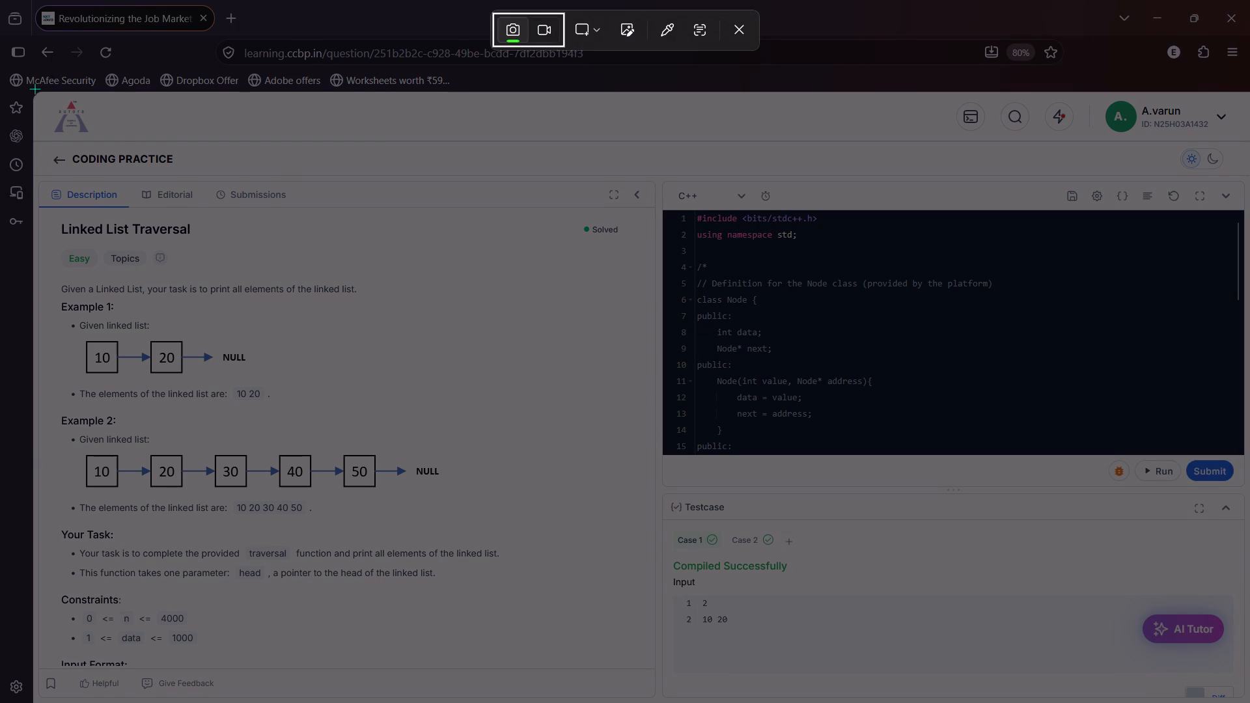
pyautogui.moveTo(35, 89); pyautogui.dragTo(1249, 702)
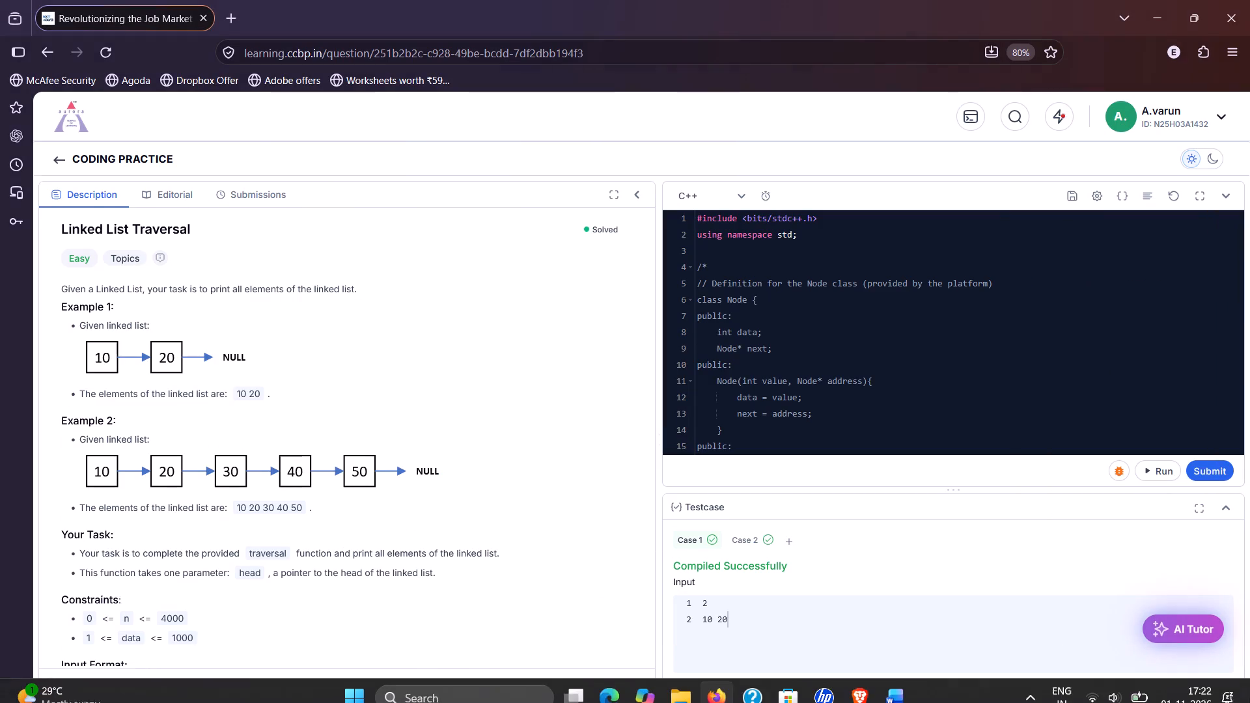
# In Word, replace the Linked List Traversal screenshot above Q5 with the new capture.
pyautogui.scroll(1, 829, 422)
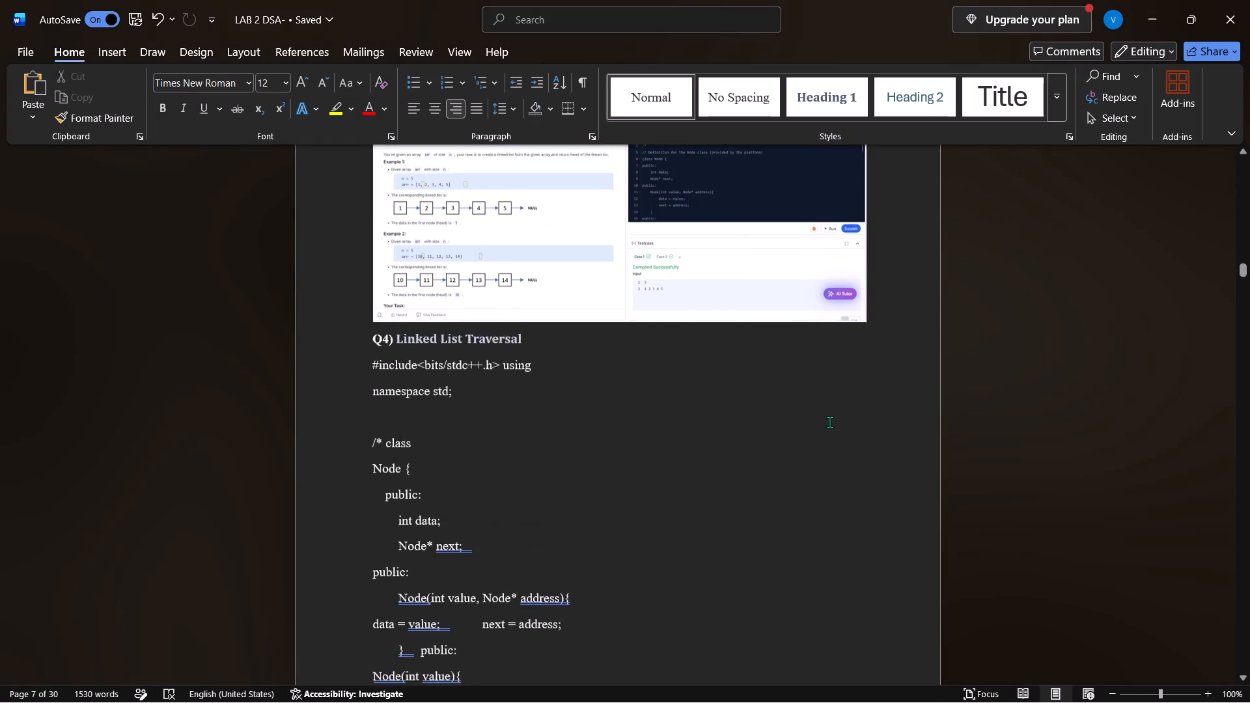
pyautogui.scroll(2, 829, 422)
pyautogui.click(885, 409)
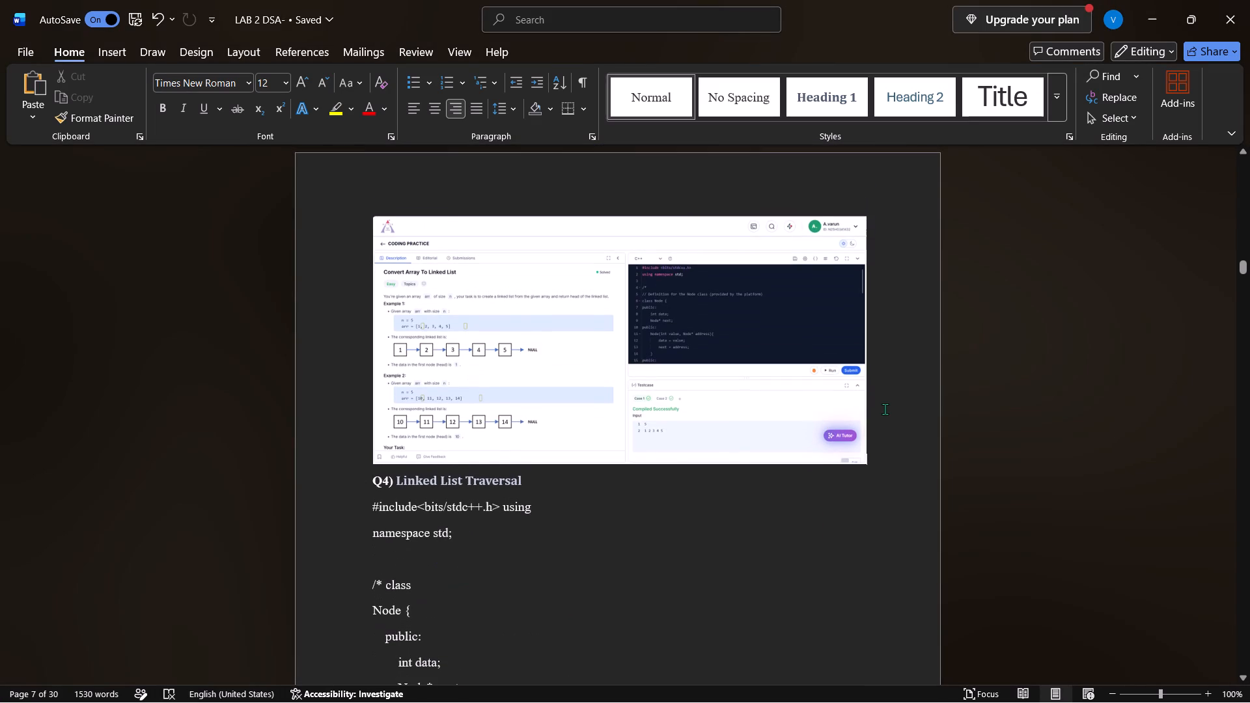
pyautogui.scroll(-7, 885, 409)
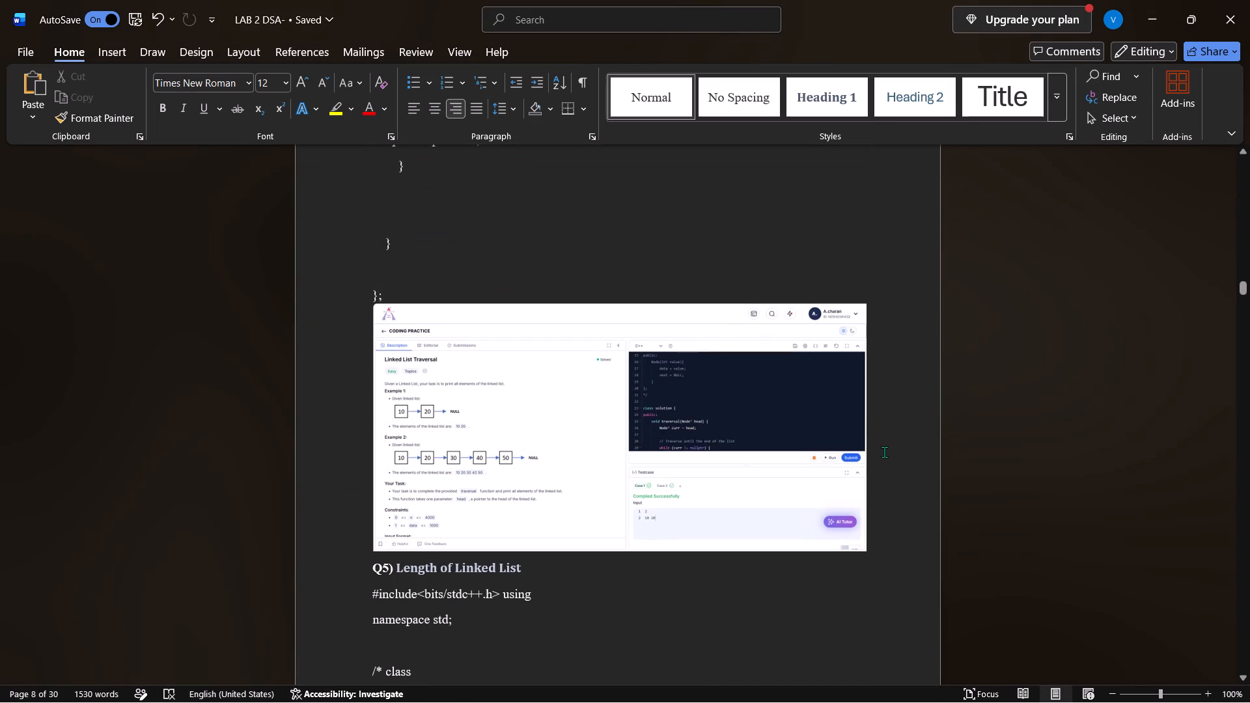
pyautogui.click(884, 452)
pyautogui.press('BackSpace')
pyautogui.press('BackSpace')
pyautogui.hotkey('ctrl', 'v')
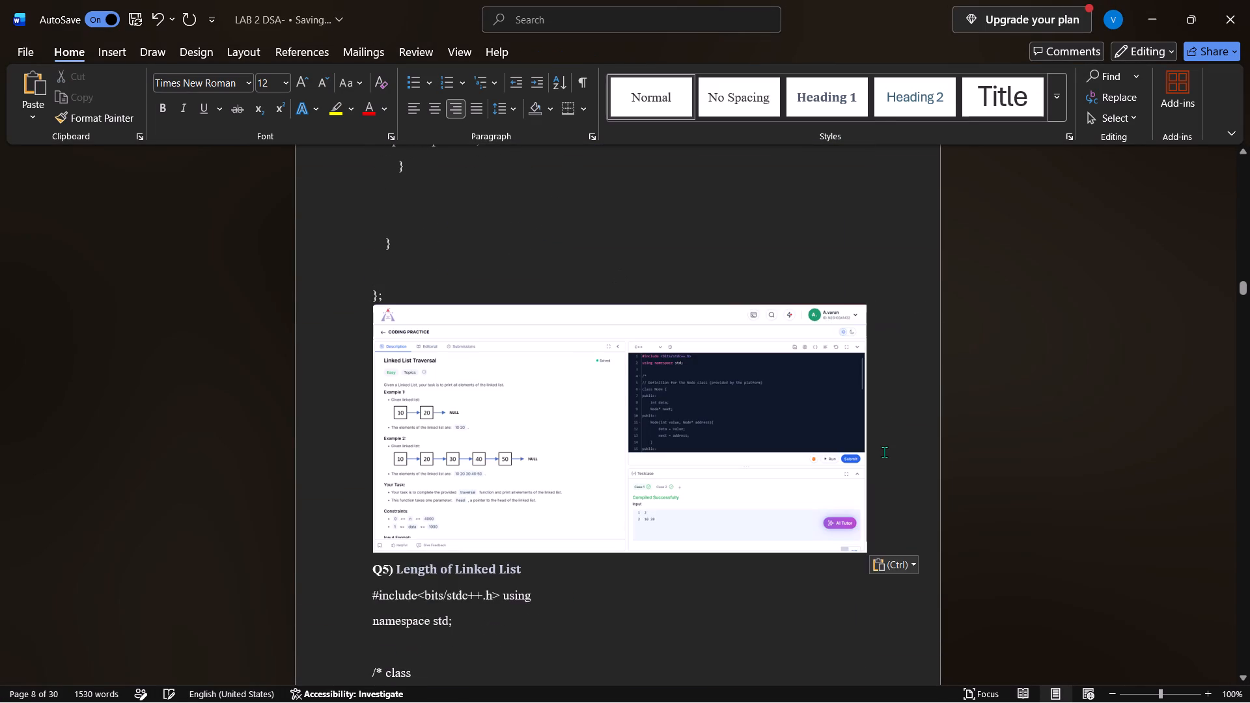
# Return to the coding practice list in Firefox, open Length of Linked List and run its code.
pyautogui.scroll(-12, 884, 452)
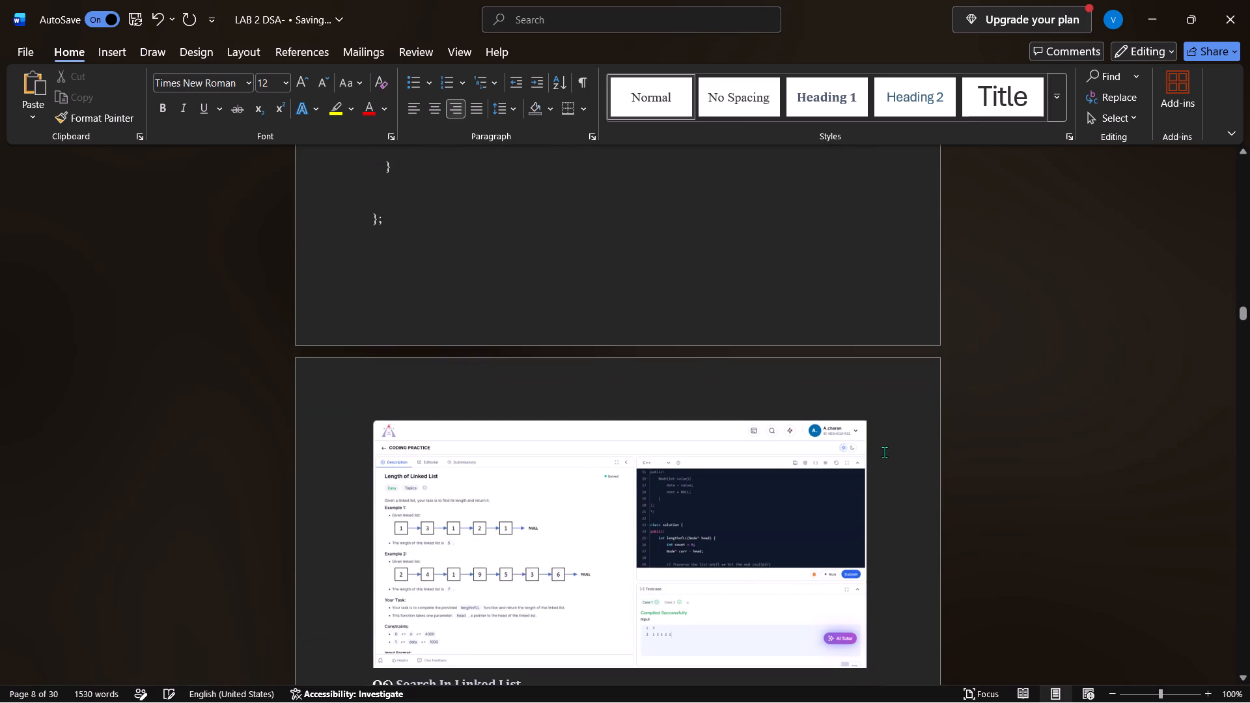
pyautogui.scroll(-1, 884, 452)
pyautogui.hscroll(7, 884, 452)
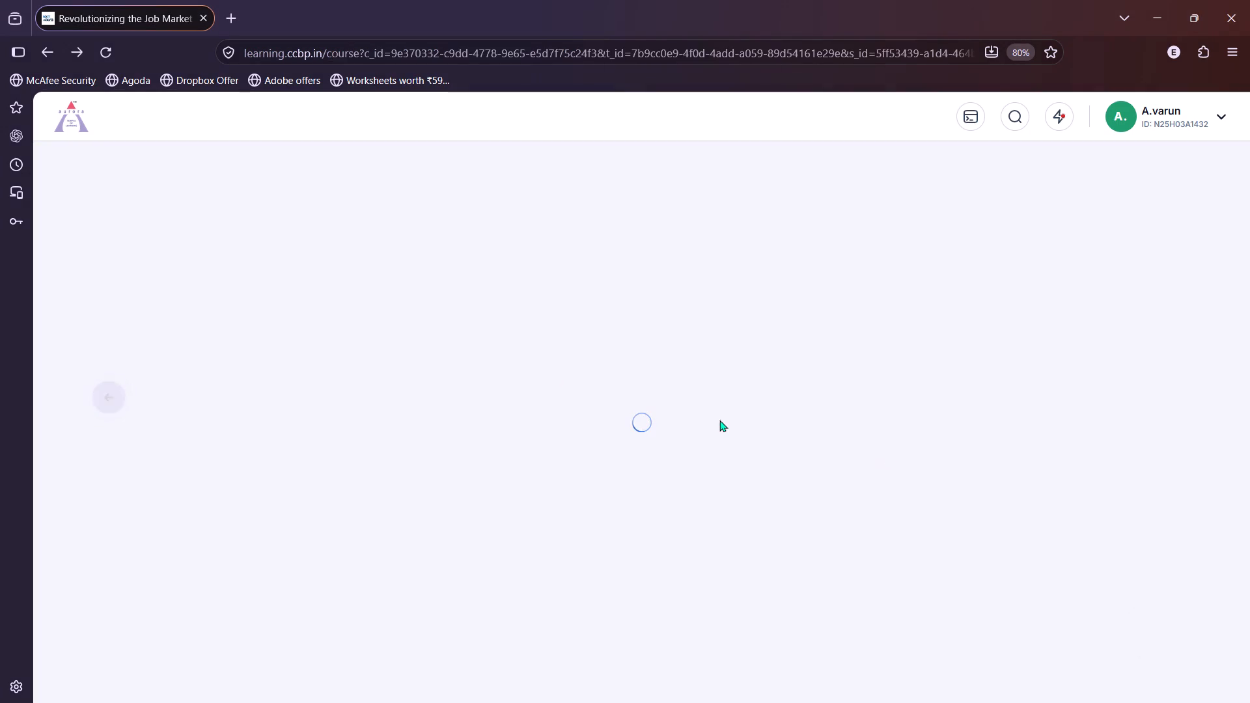
pyautogui.click(451, 381)
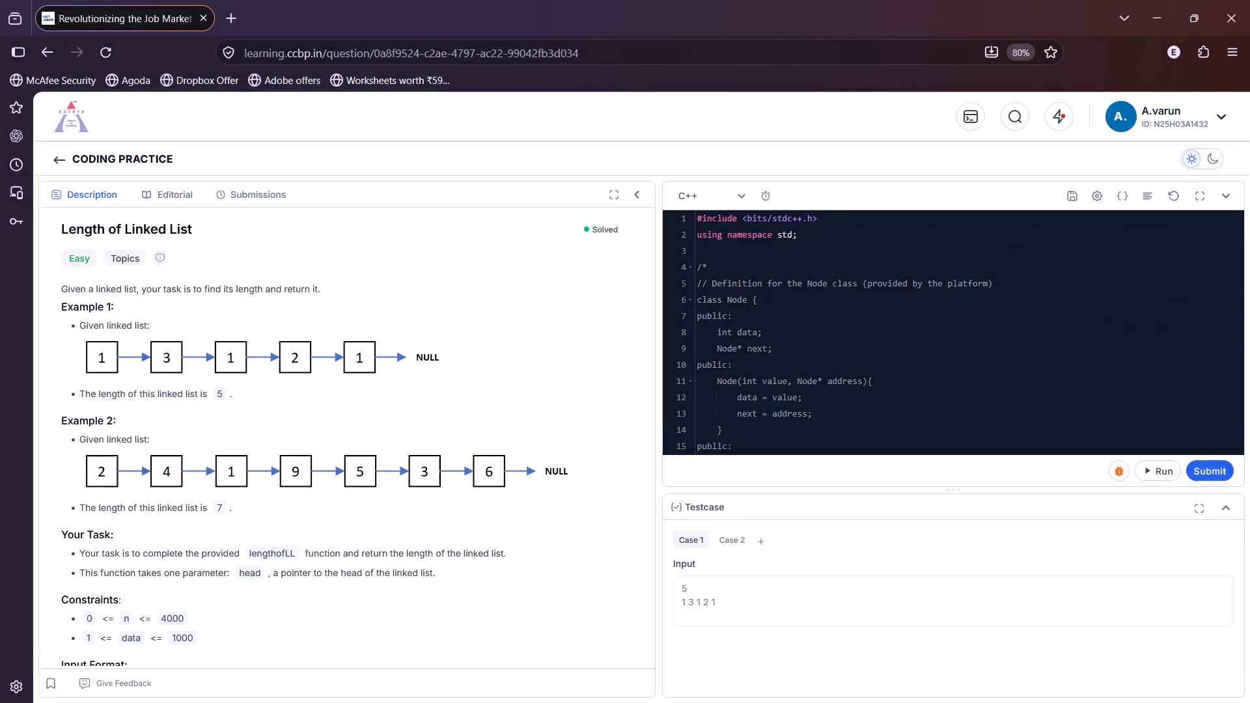
pyautogui.click(1158, 462)
pyautogui.click(1161, 467)
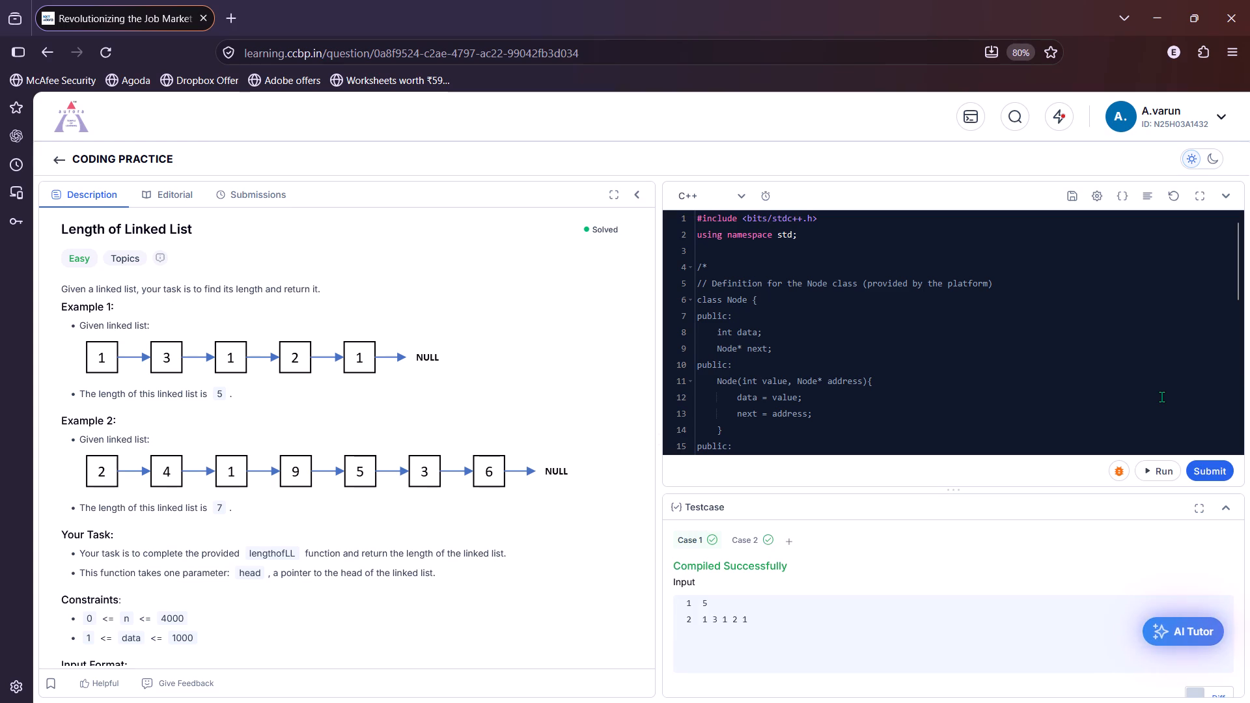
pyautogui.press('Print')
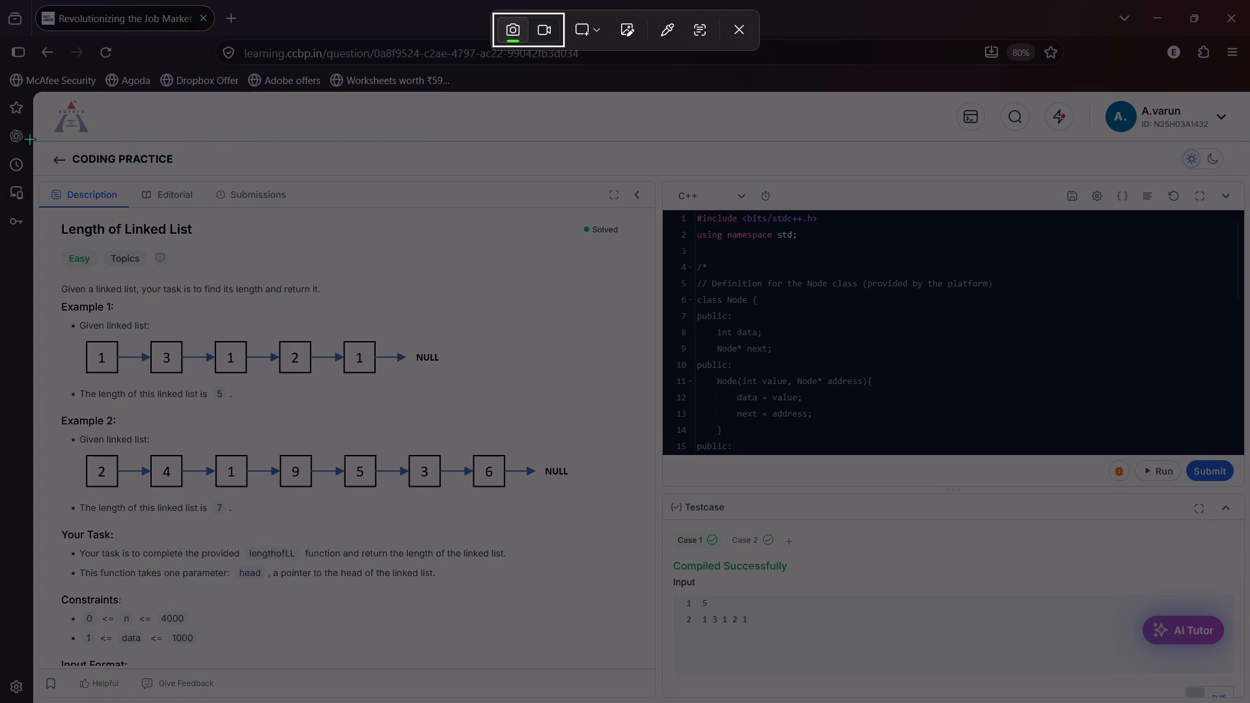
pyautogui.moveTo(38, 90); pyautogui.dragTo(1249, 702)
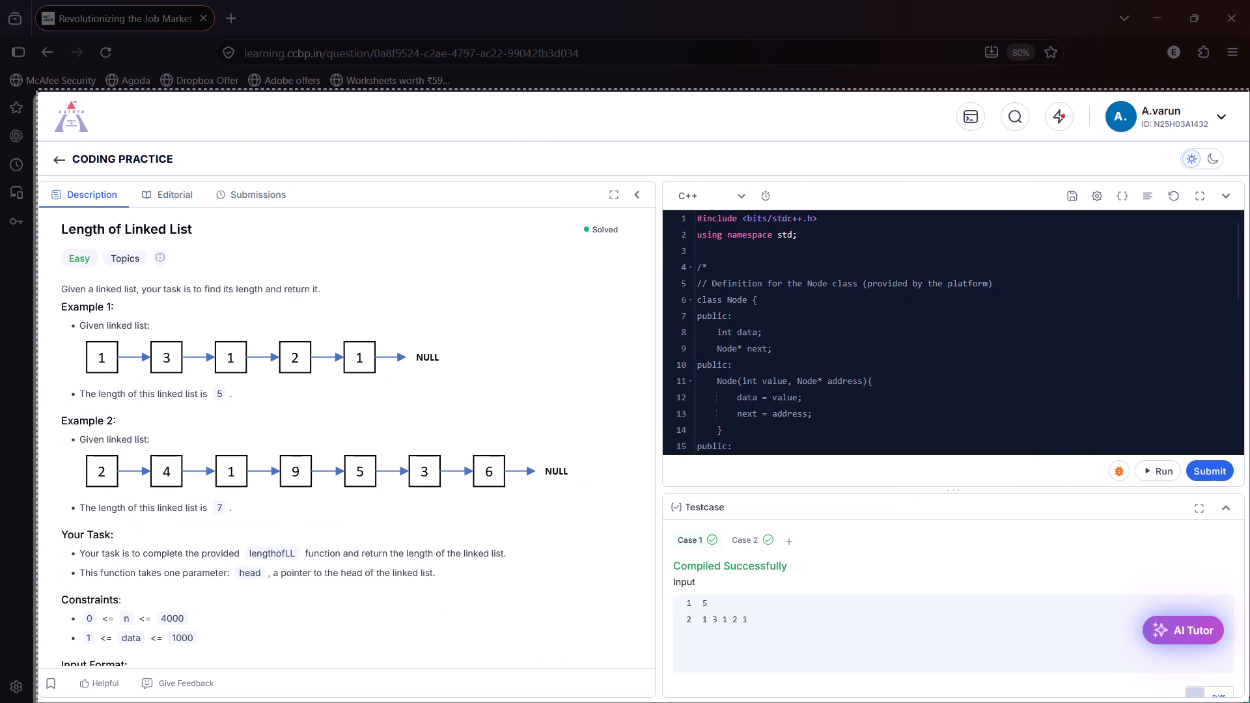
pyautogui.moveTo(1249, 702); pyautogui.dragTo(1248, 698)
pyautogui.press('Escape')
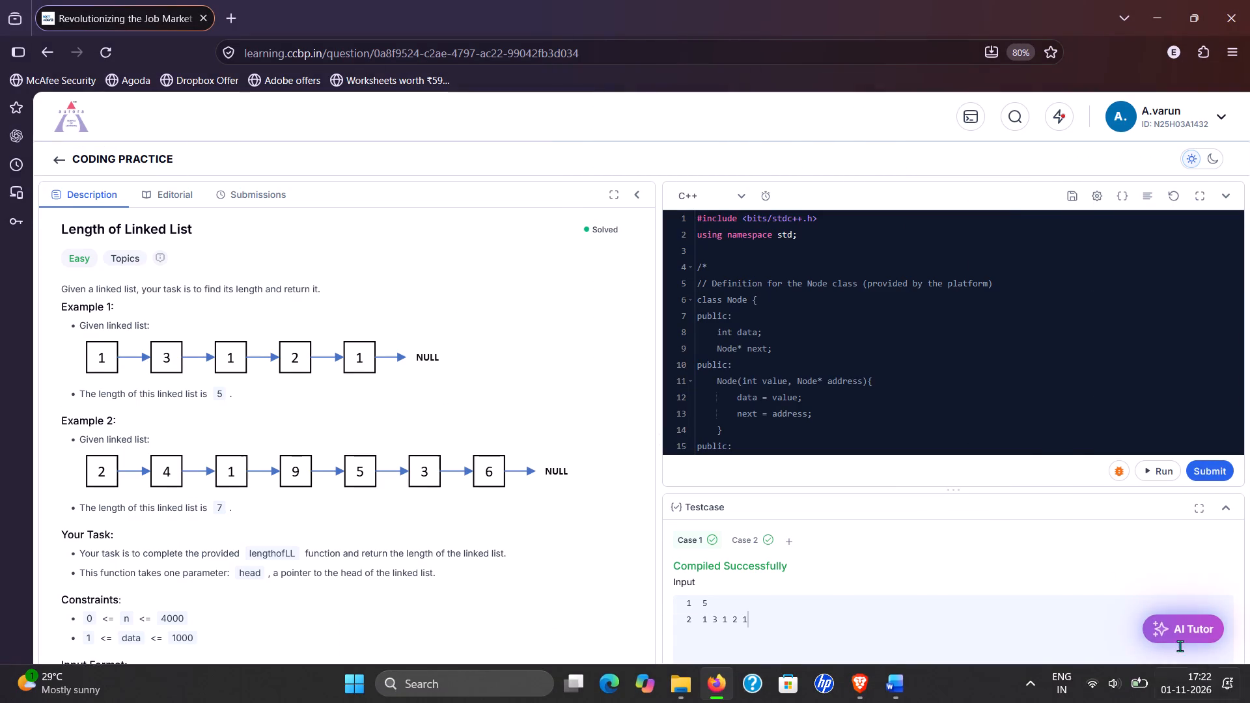
# Enlarge the Testcase pane upward so the Your Output and Expected boxes fit on the Length of Linked List page.
pyautogui.moveTo(991, 488); pyautogui.dragTo(967, 355)
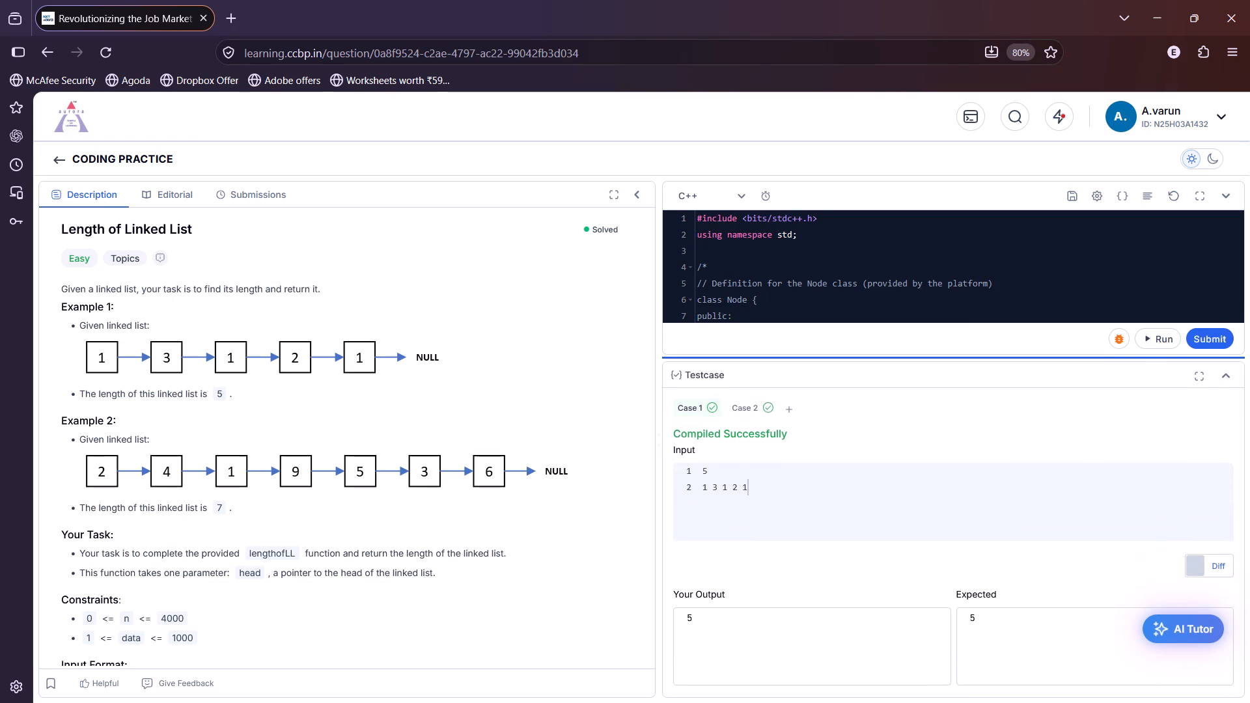
pyautogui.moveTo(967, 355); pyautogui.dragTo(973, 398)
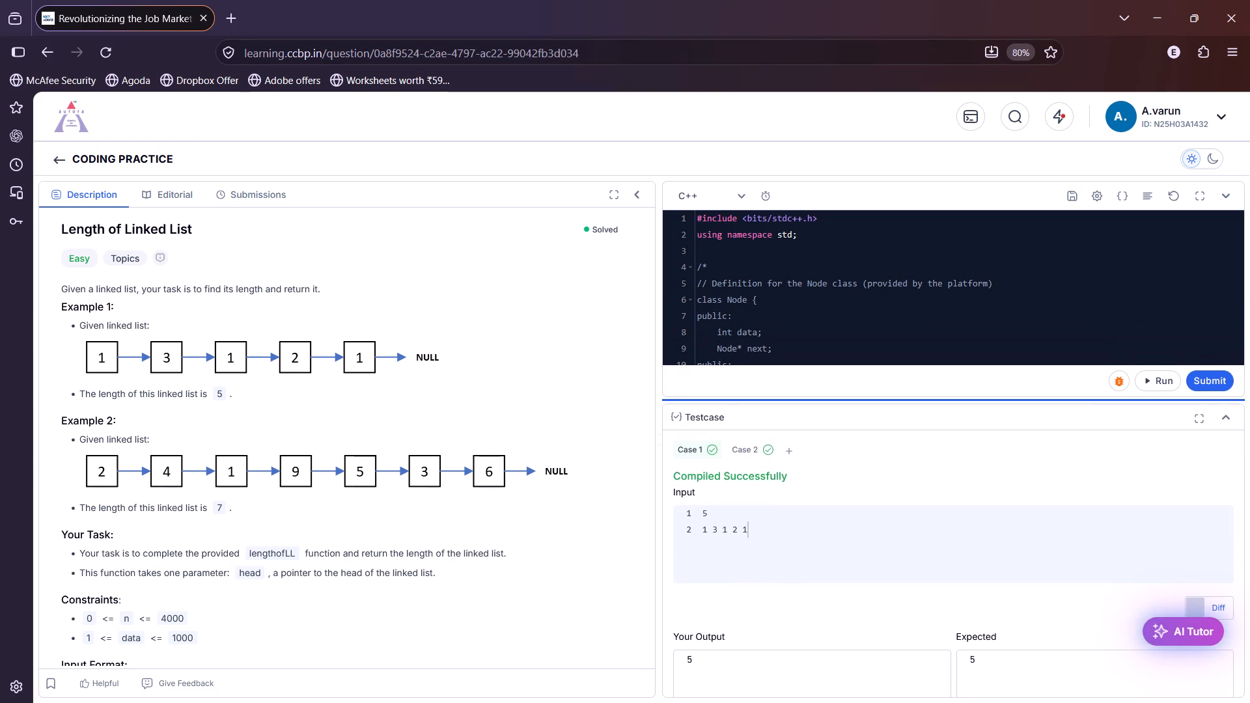
# Capture a screenshot of the Length of Linked List page area, including the test case results.
pyautogui.press('Print')
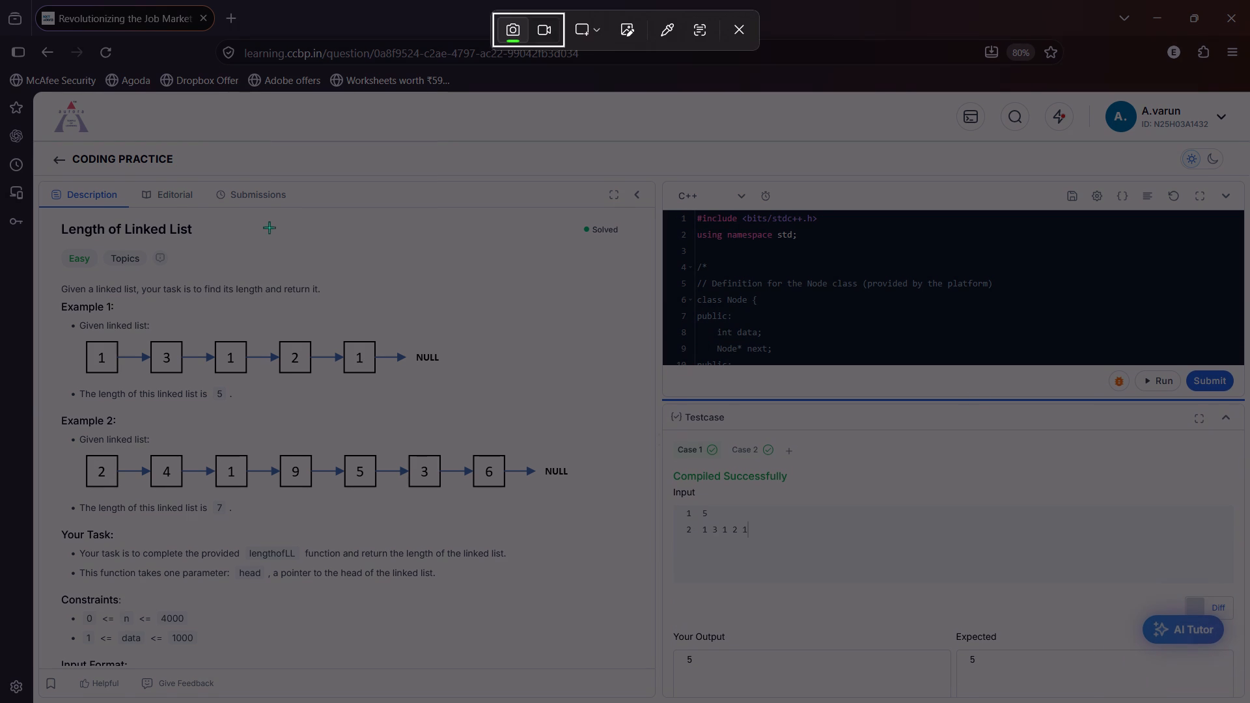
pyautogui.moveTo(37, 91); pyautogui.dragTo(1249, 702)
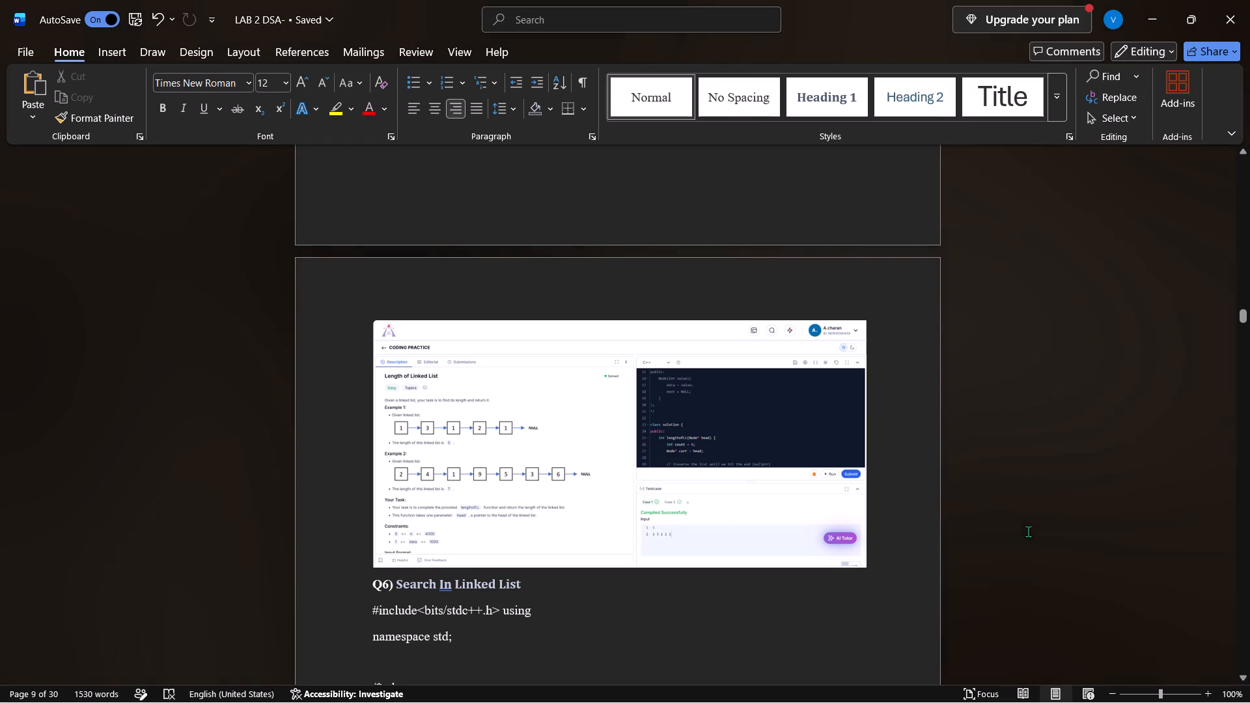
# In Word, replace the Length of Linked List screenshot above Q6 with the new capture.
pyautogui.click(880, 560)
pyautogui.press('BackSpace')
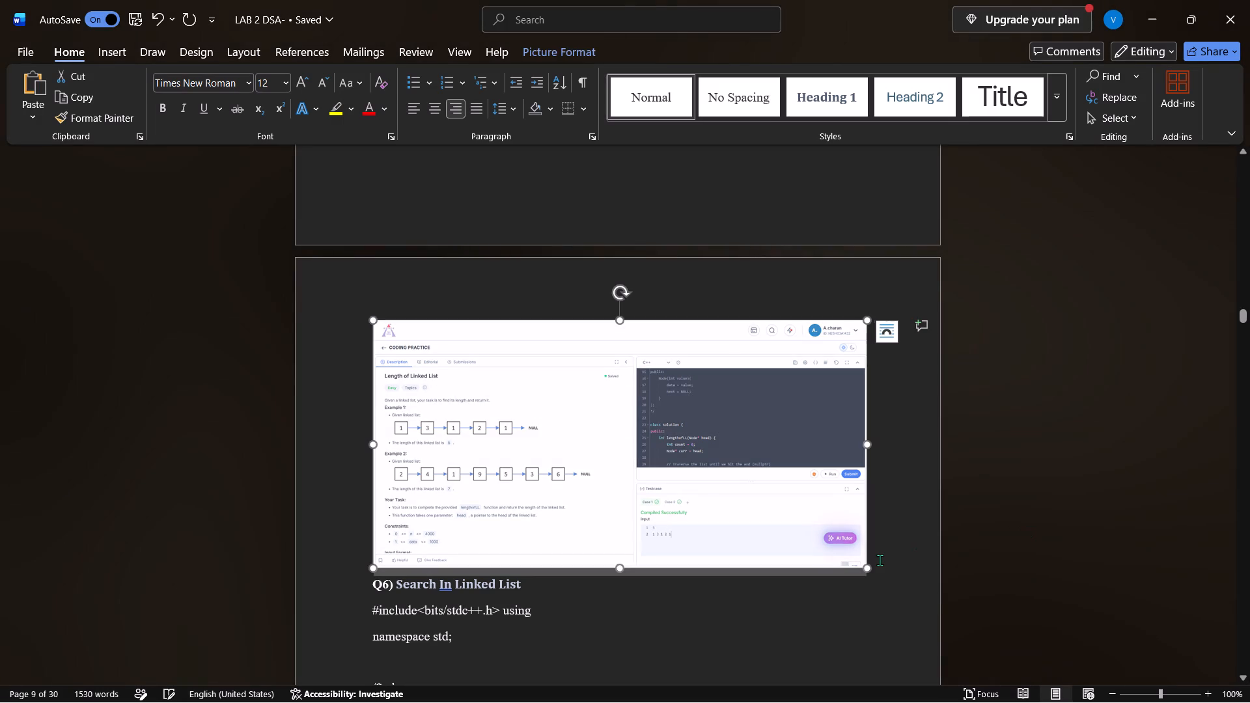
pyautogui.press('BackSpace')
pyautogui.hotkey('ctrl', 'v')
# Return Firefox to the coding practice list and check the report's Q5 and Q6 sections for the next screenshot to replace.
pyautogui.scroll(-1, 880, 560)
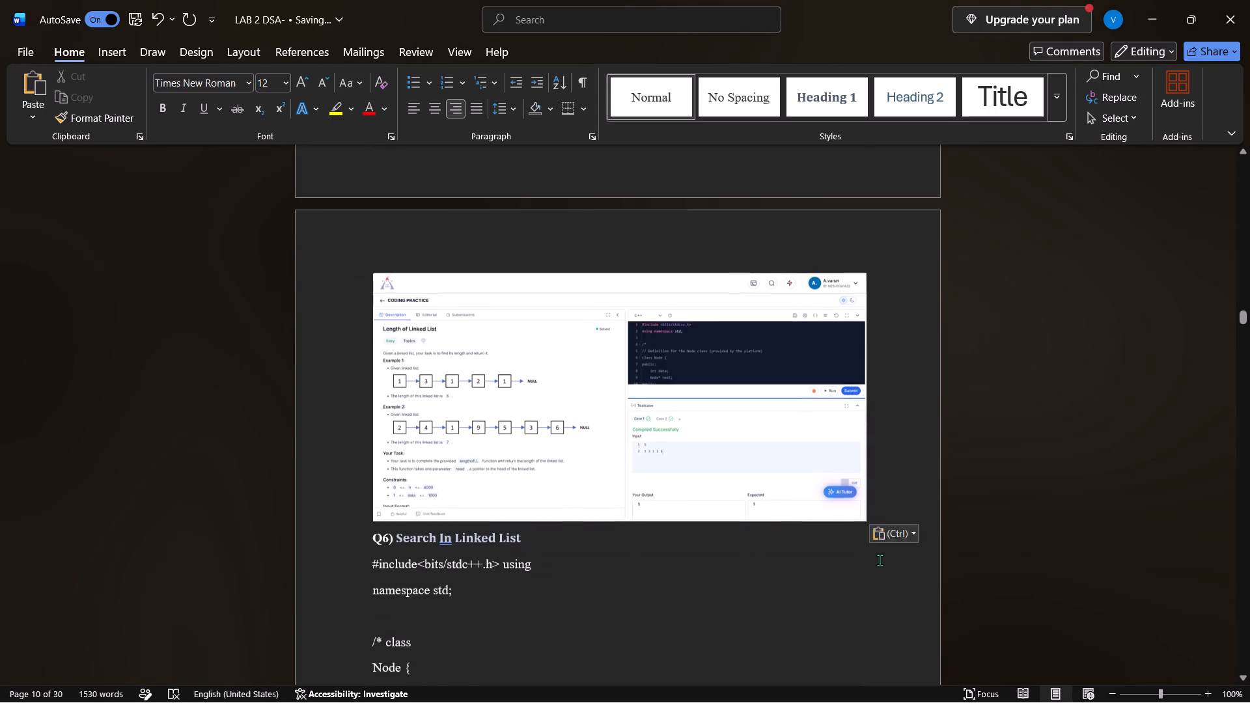
pyautogui.scroll(-7, 880, 560)
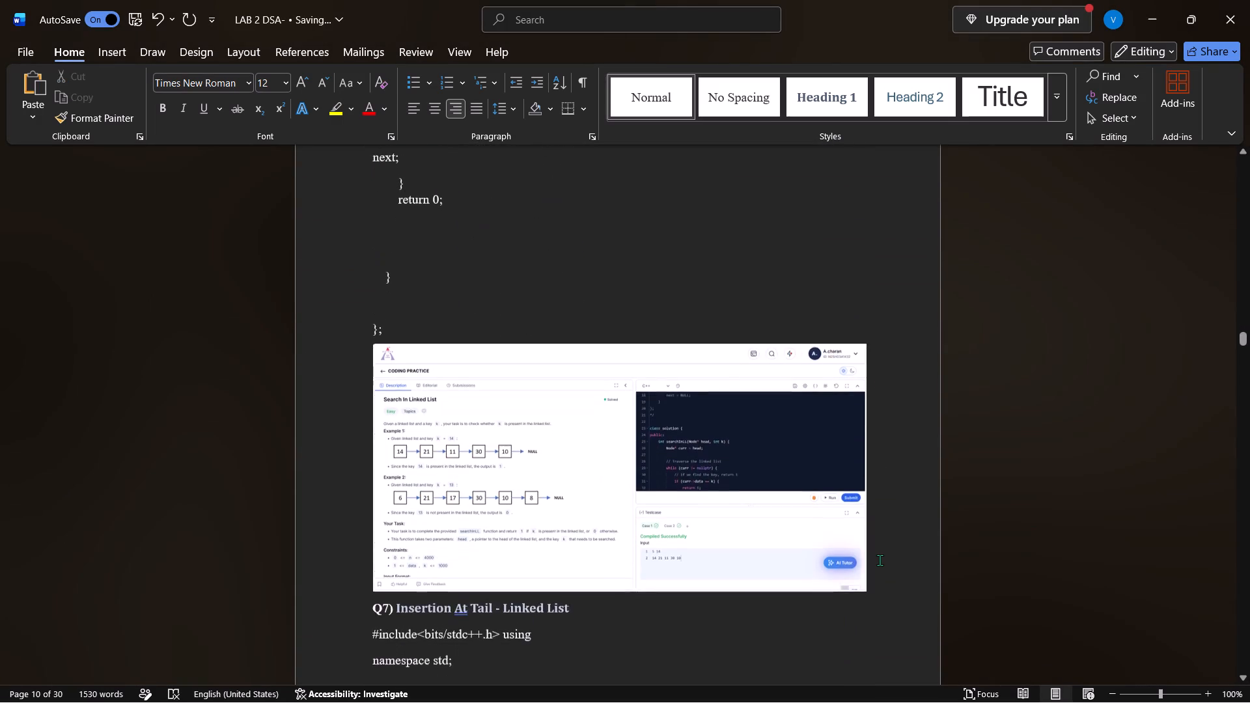
pyautogui.hscroll(9, 880, 560)
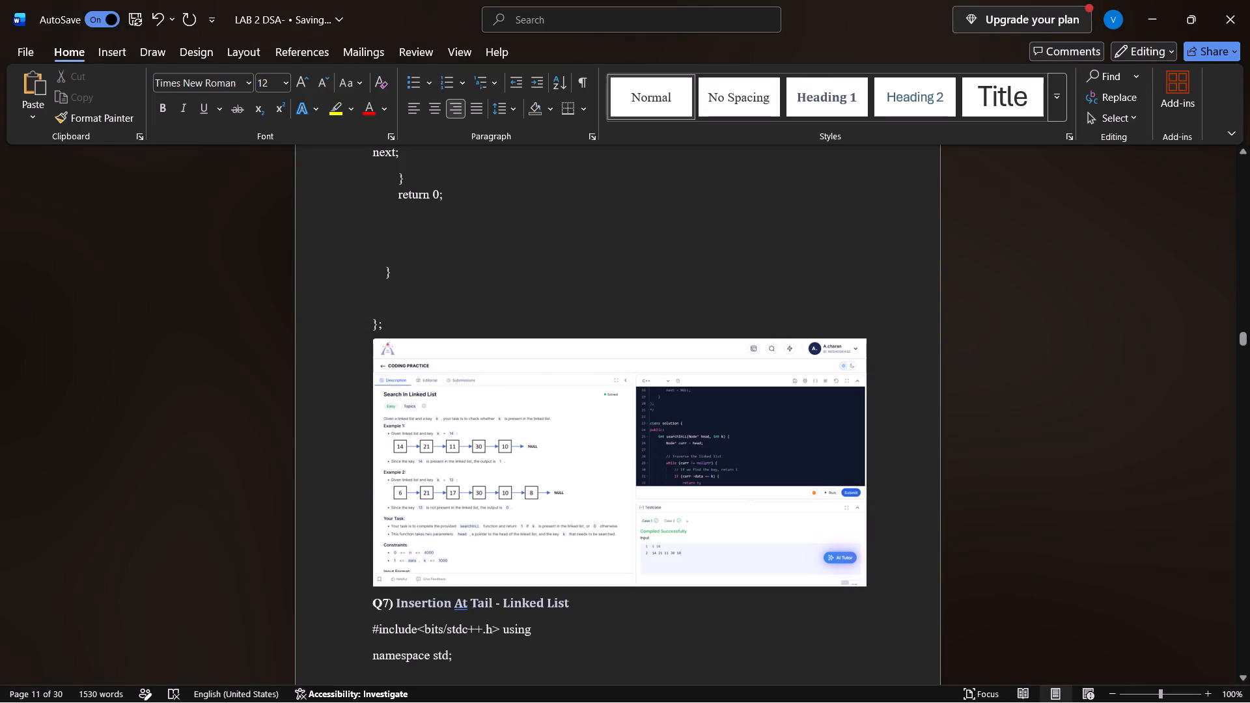
pyautogui.scroll(9, 501, 423)
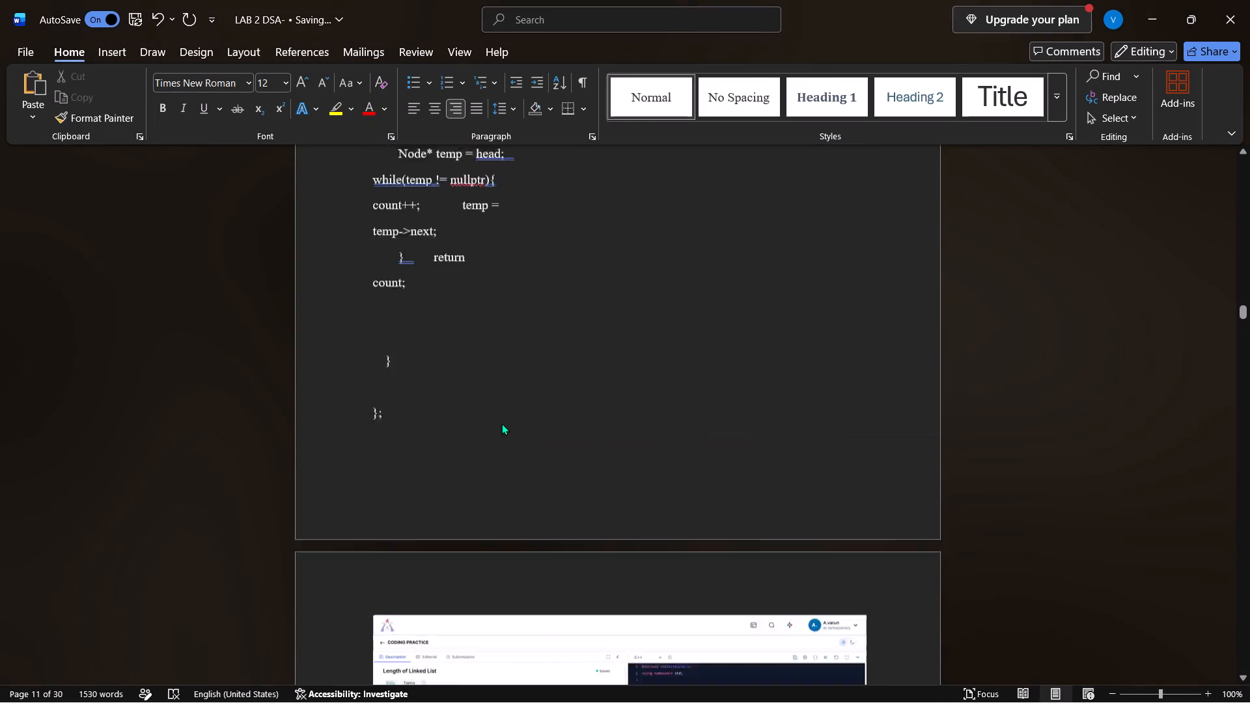
pyautogui.scroll(-1, 501, 423)
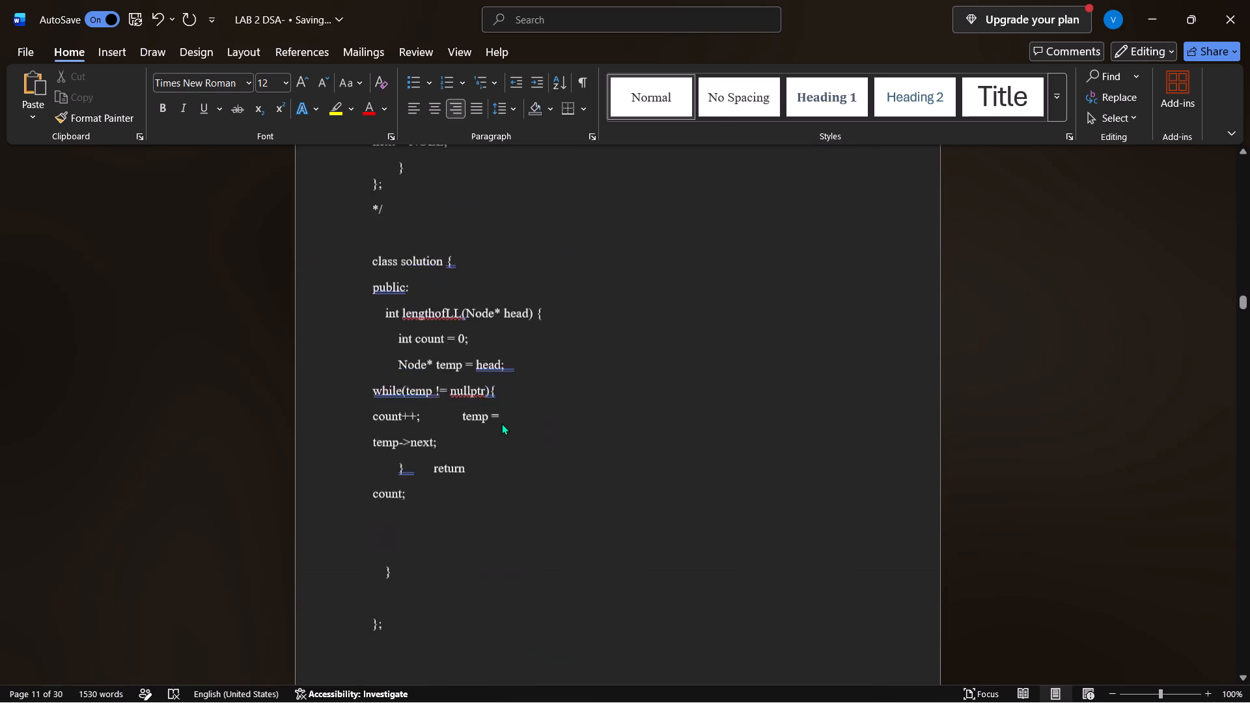
pyautogui.scroll(-1, 501, 423)
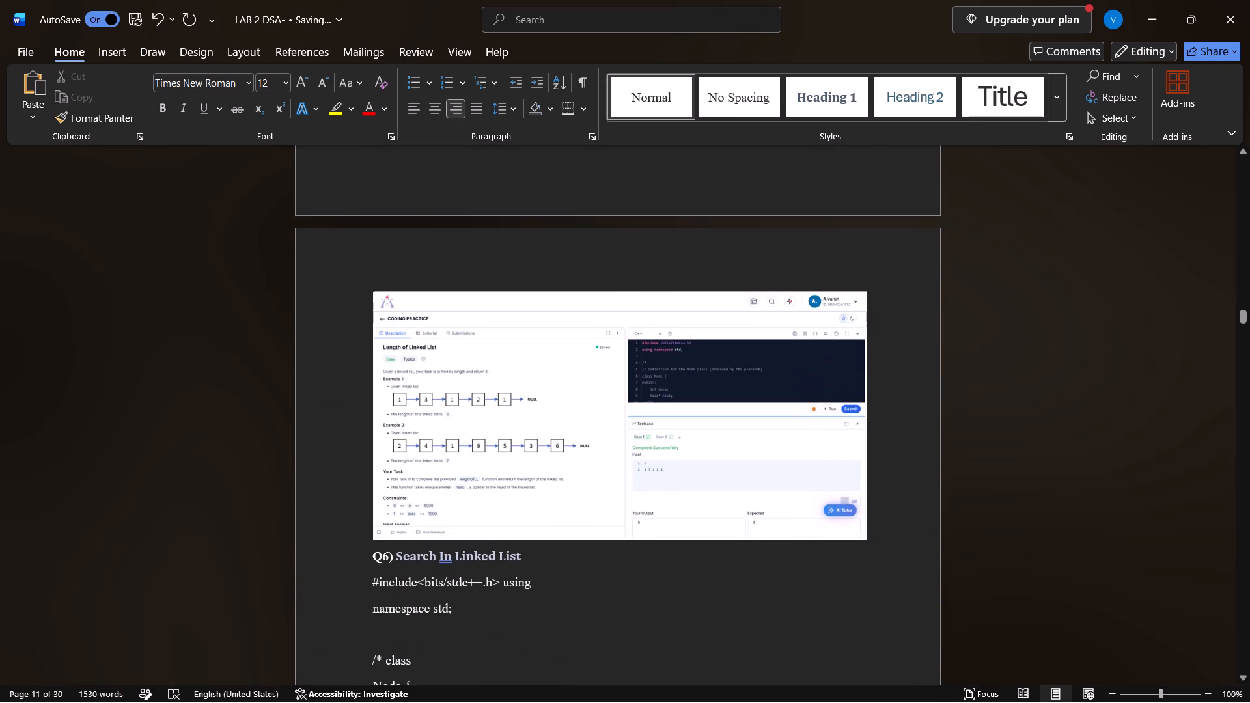
pyautogui.scroll(3, 501, 423)
pyautogui.scroll(-1, 501, 423)
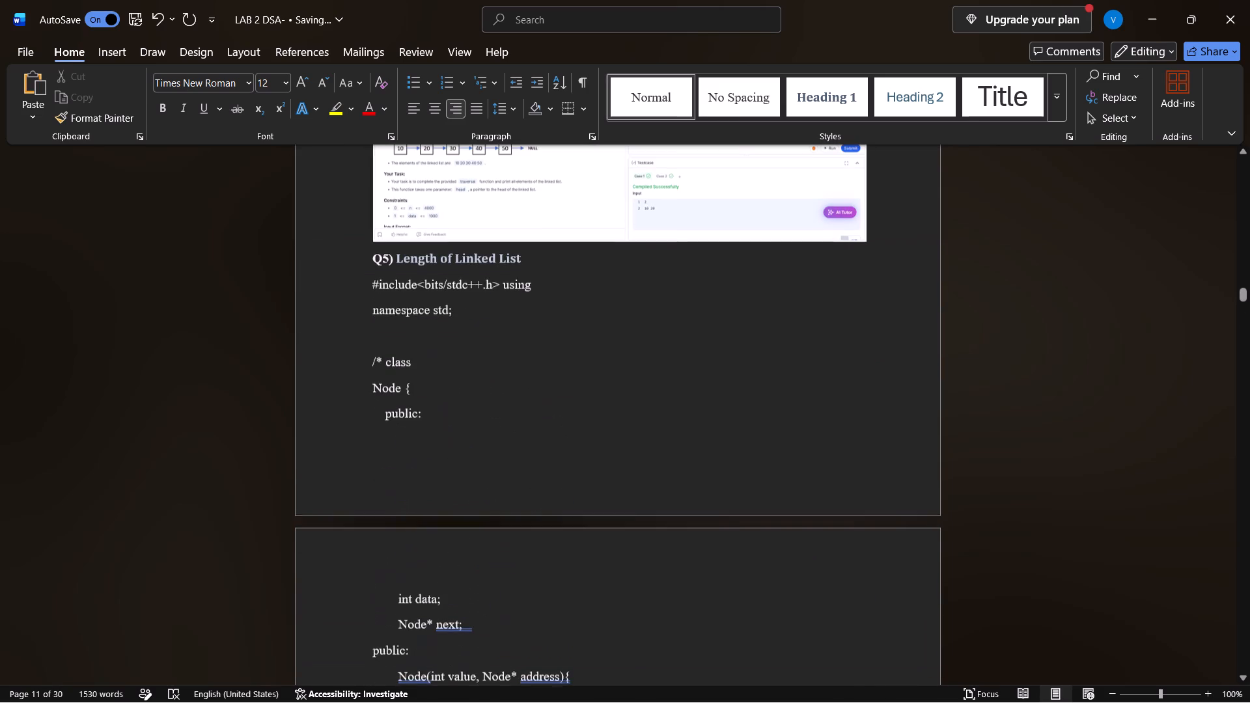
pyautogui.scroll(-2, 501, 423)
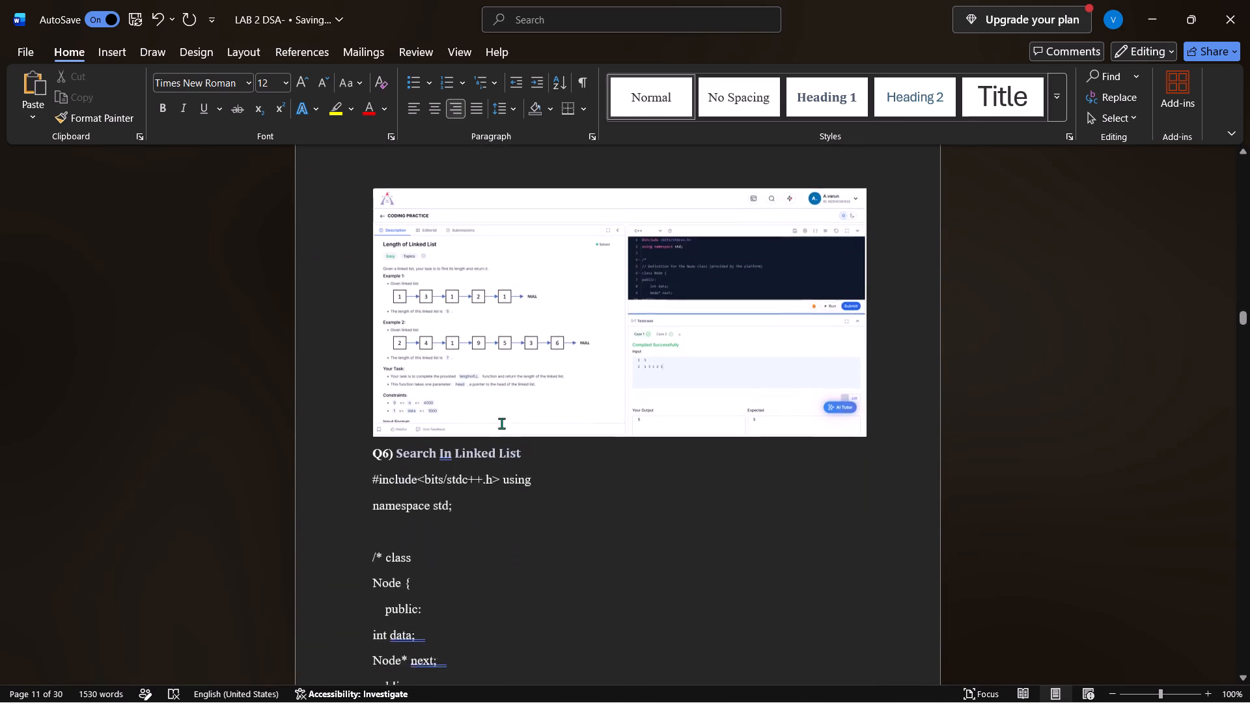
pyautogui.scroll(-2, 501, 423)
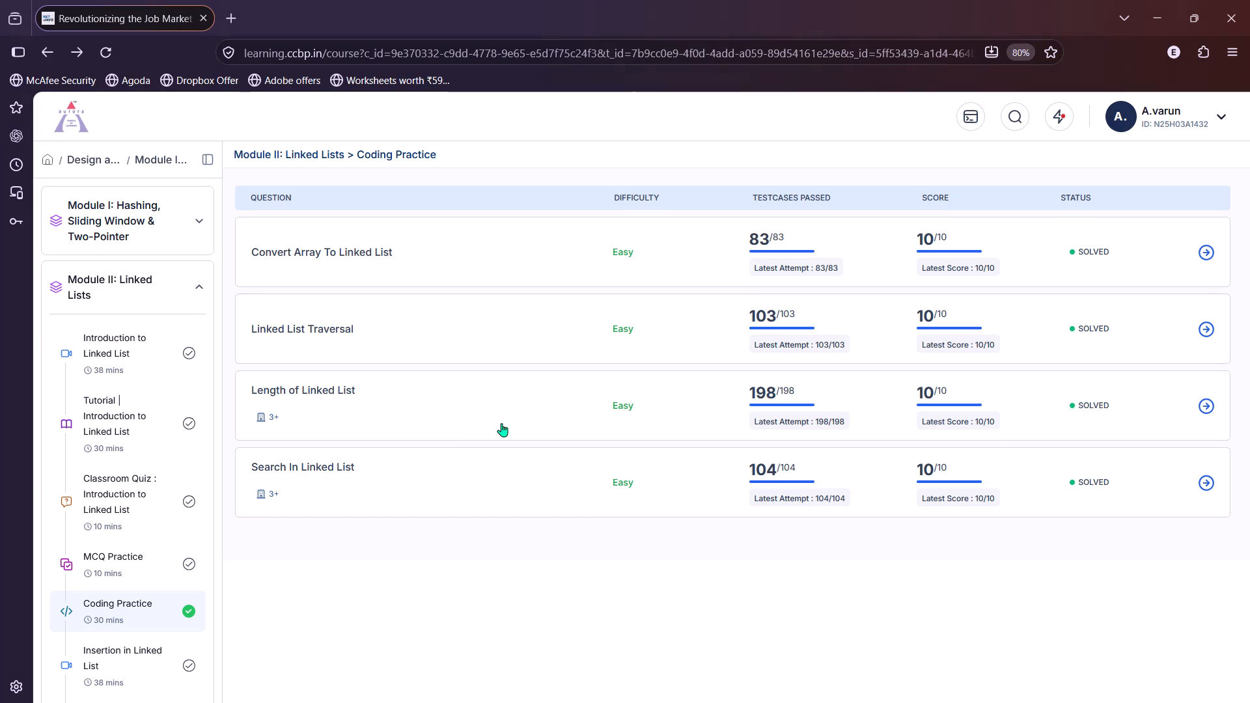
# Open Search In Linked List from the coding practice list in Firefox and run its code.
pyautogui.click(497, 476)
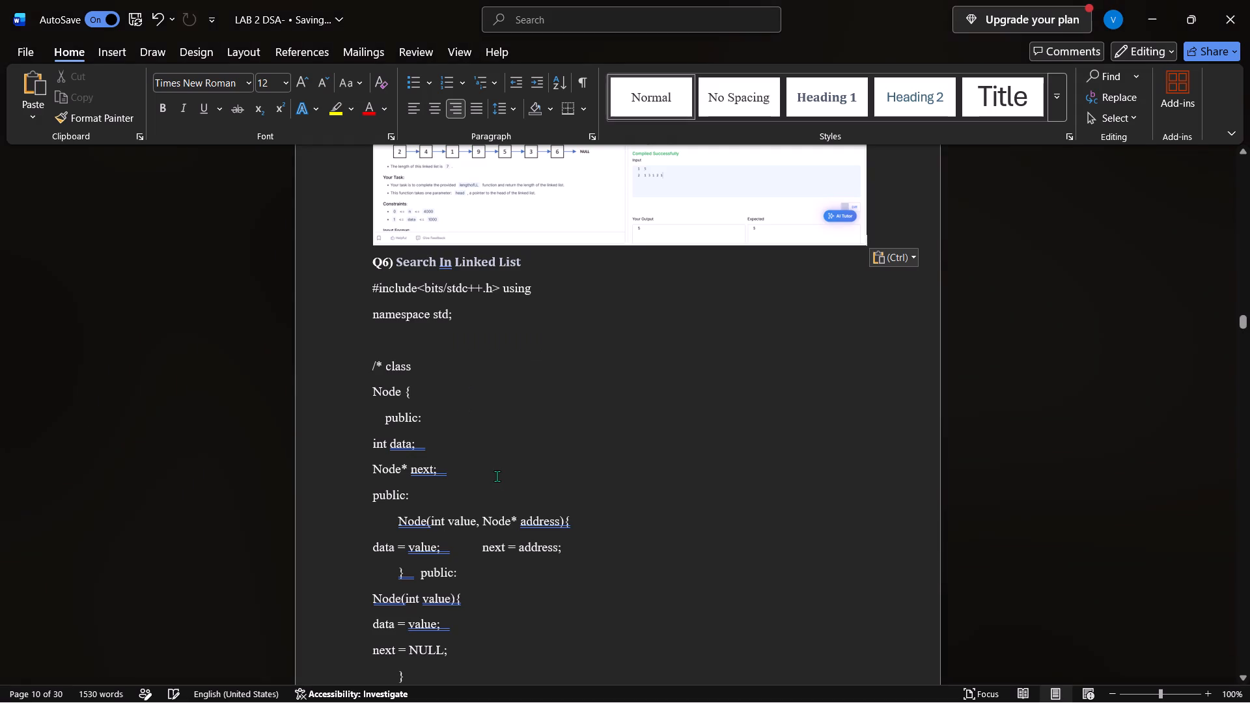
pyautogui.scroll(-5, 497, 476)
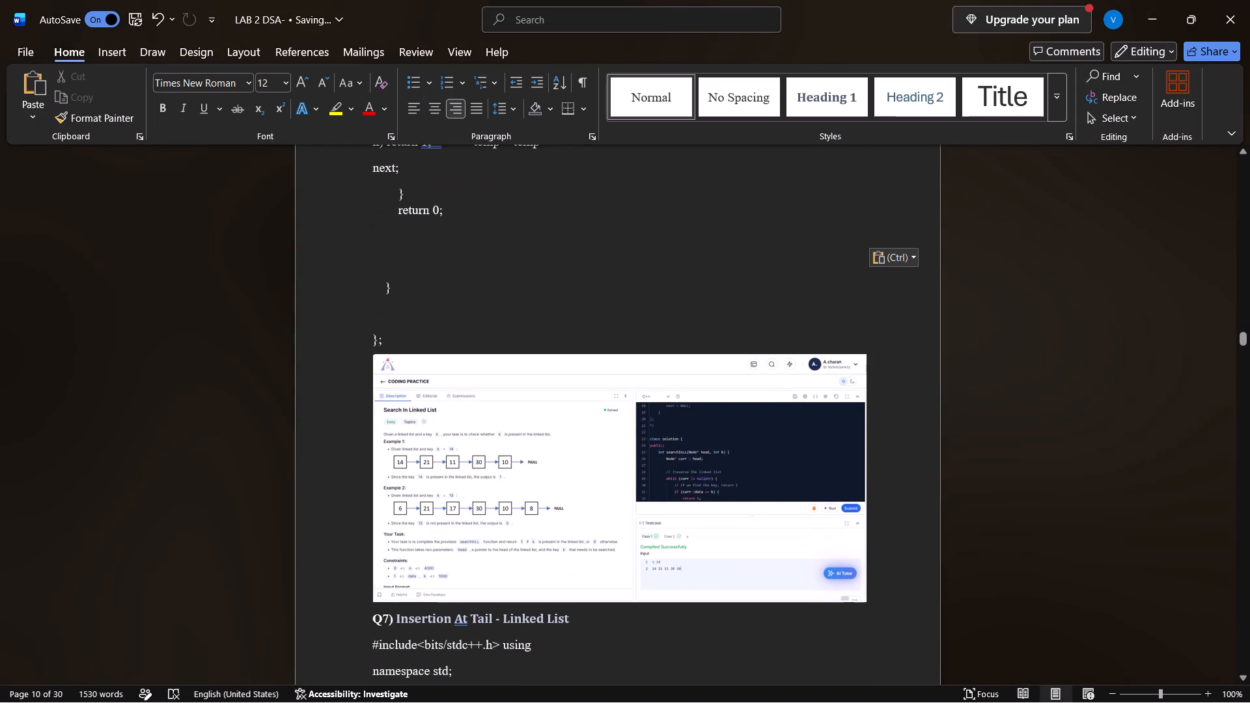
pyautogui.scroll(-1, 497, 476)
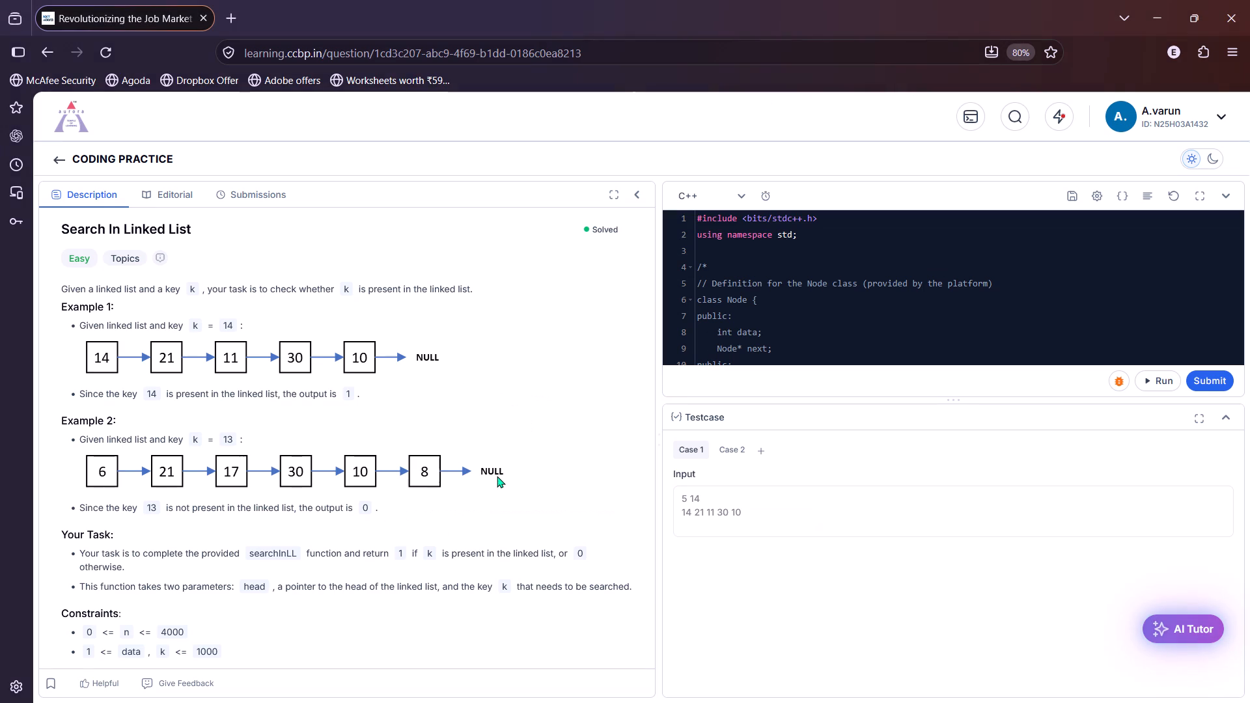
pyautogui.click(1153, 389)
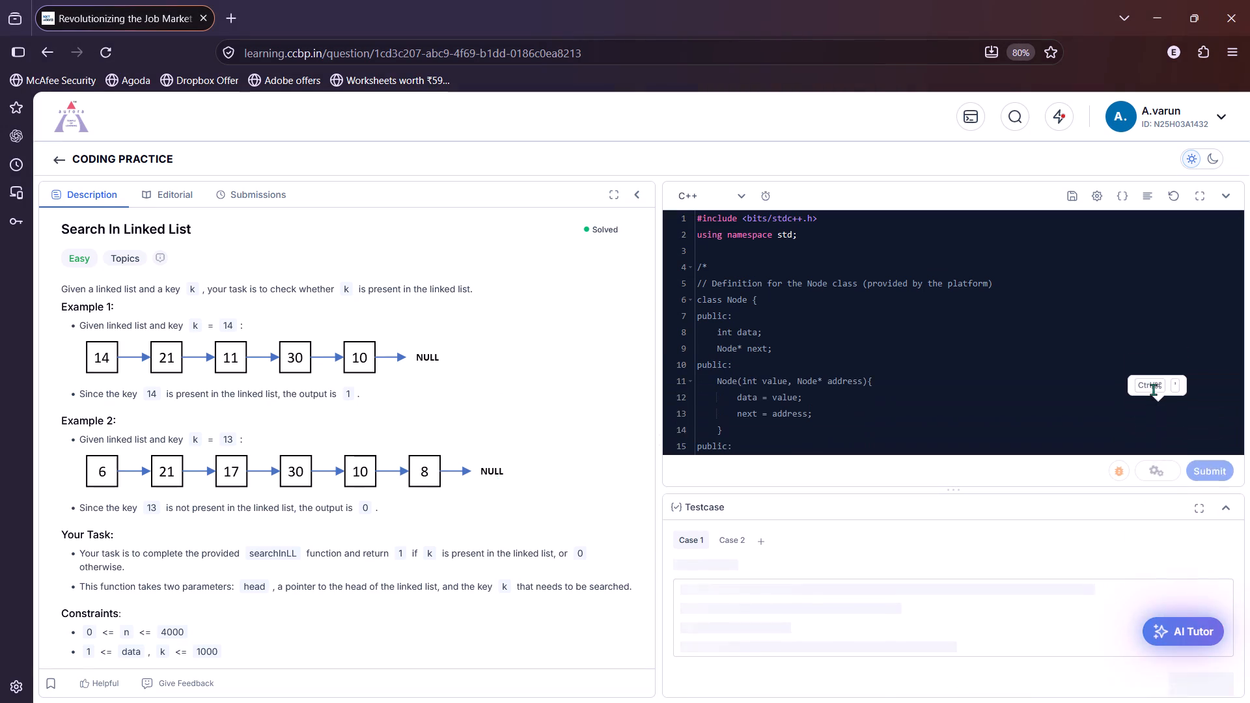
# Enlarge the Testcase pane upward so the Your Output and Expected boxes fit on the Search In Linked List page.
pyautogui.click(1046, 493)
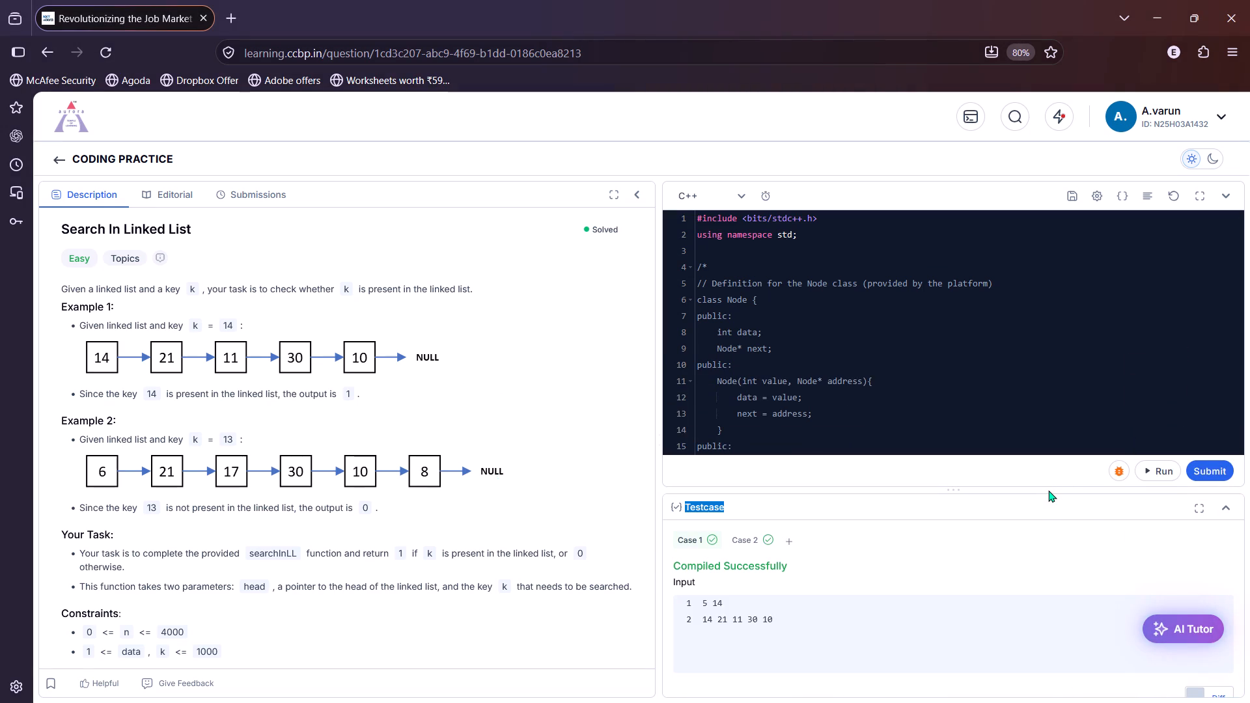
pyautogui.moveTo(1040, 488); pyautogui.dragTo(1020, 391)
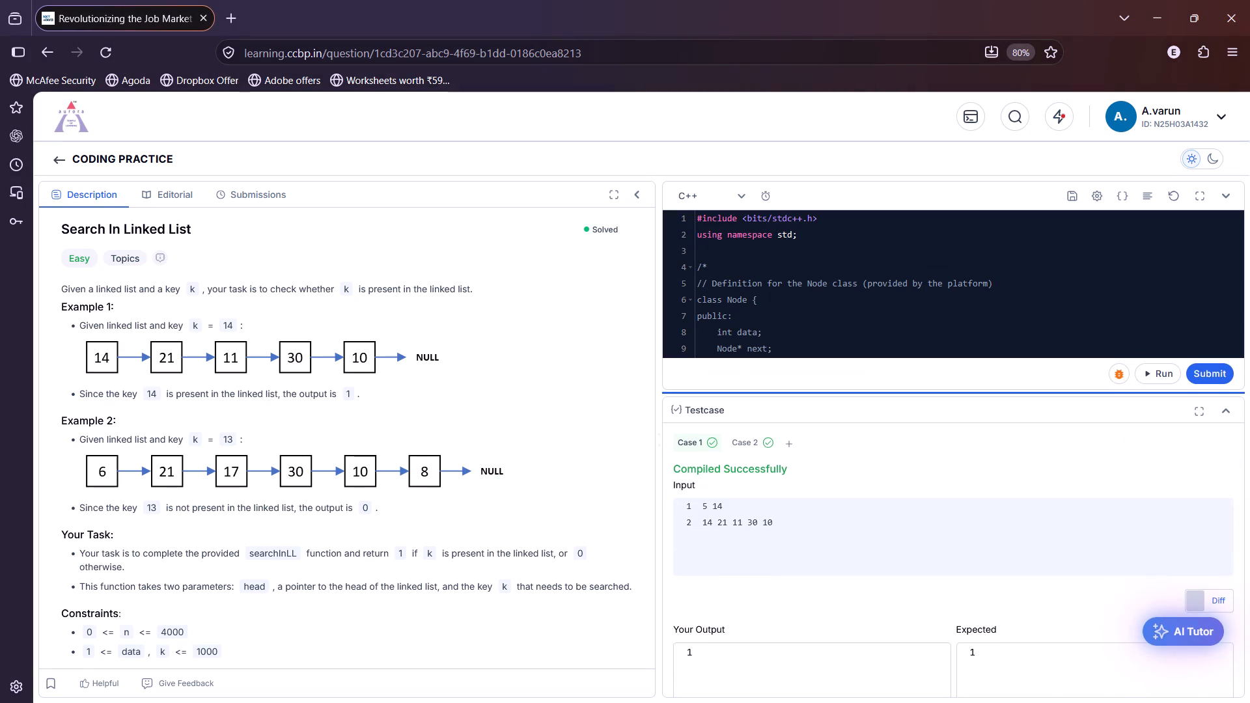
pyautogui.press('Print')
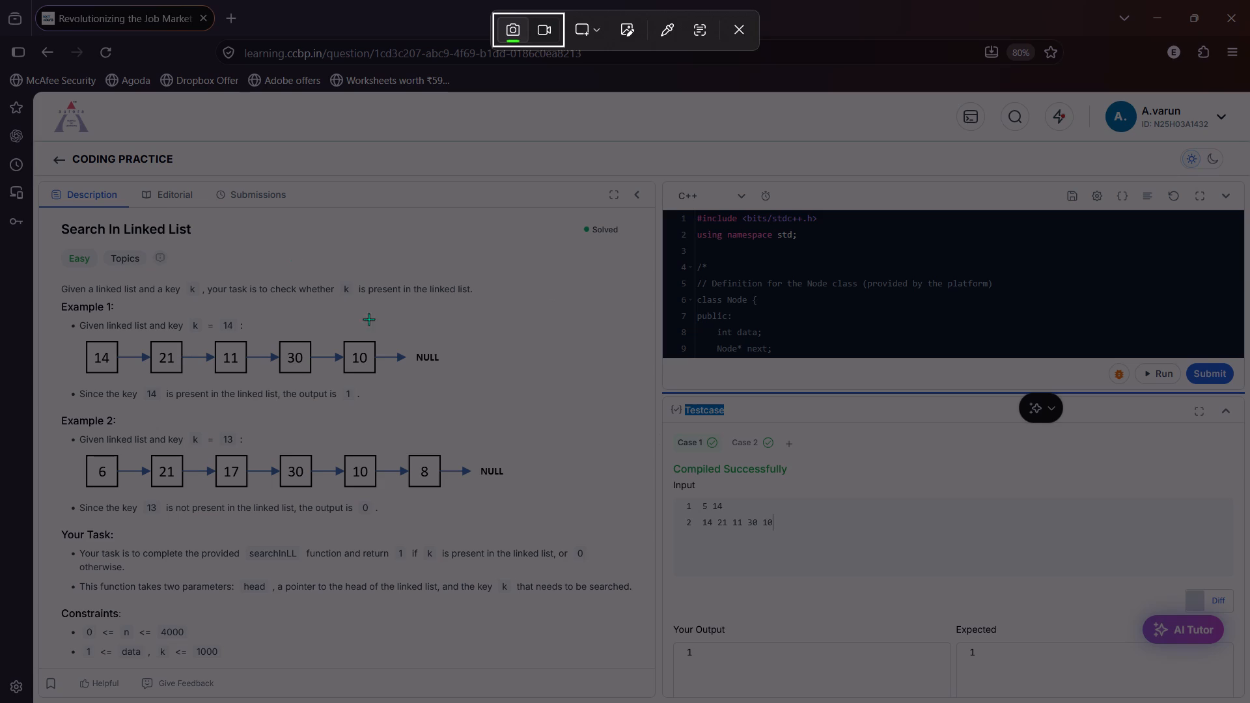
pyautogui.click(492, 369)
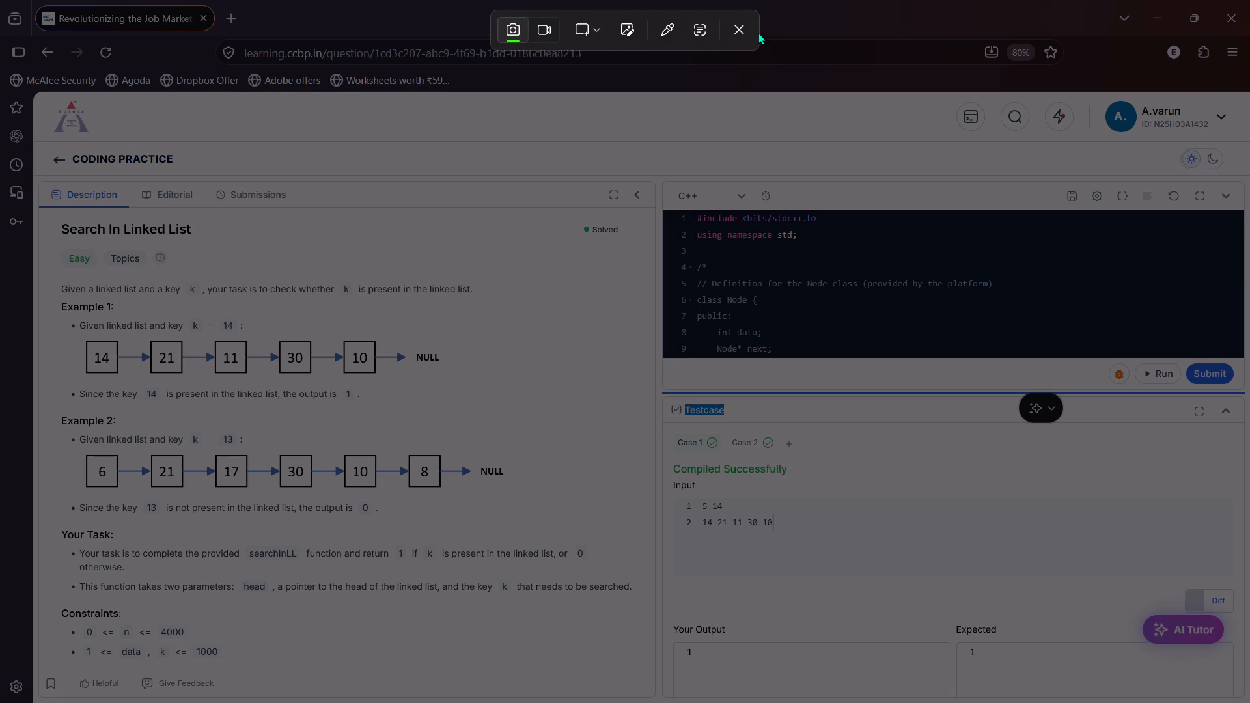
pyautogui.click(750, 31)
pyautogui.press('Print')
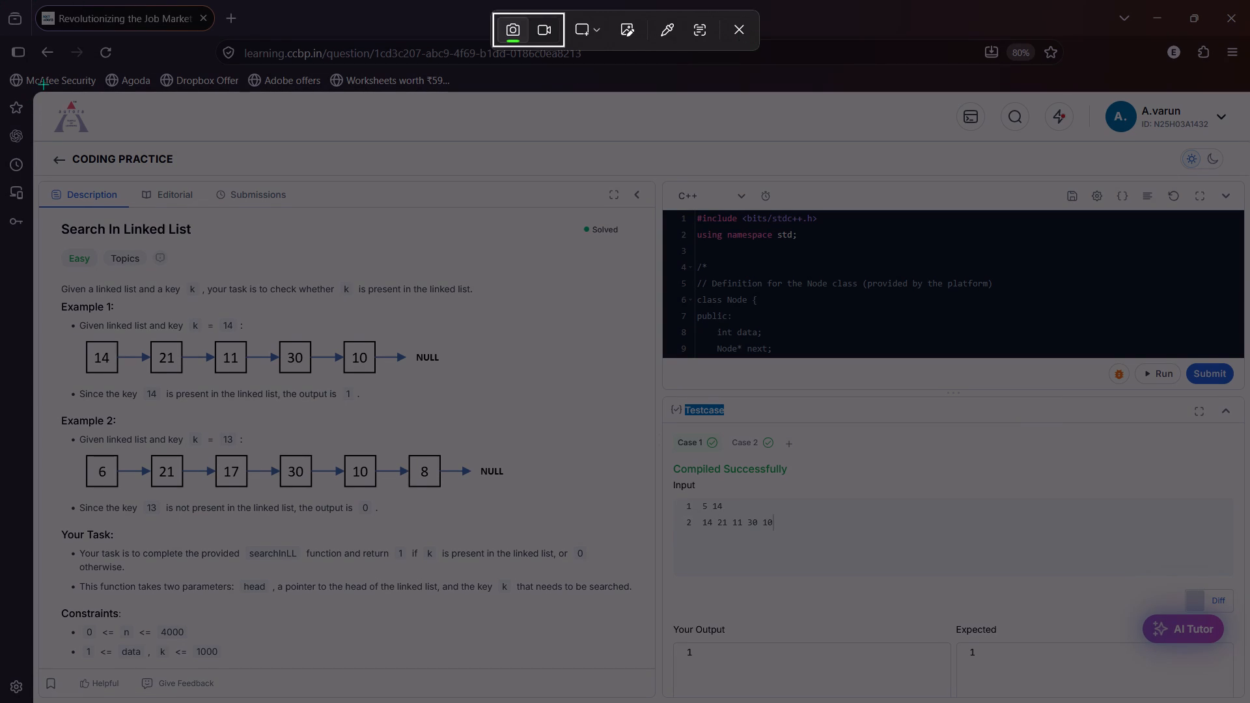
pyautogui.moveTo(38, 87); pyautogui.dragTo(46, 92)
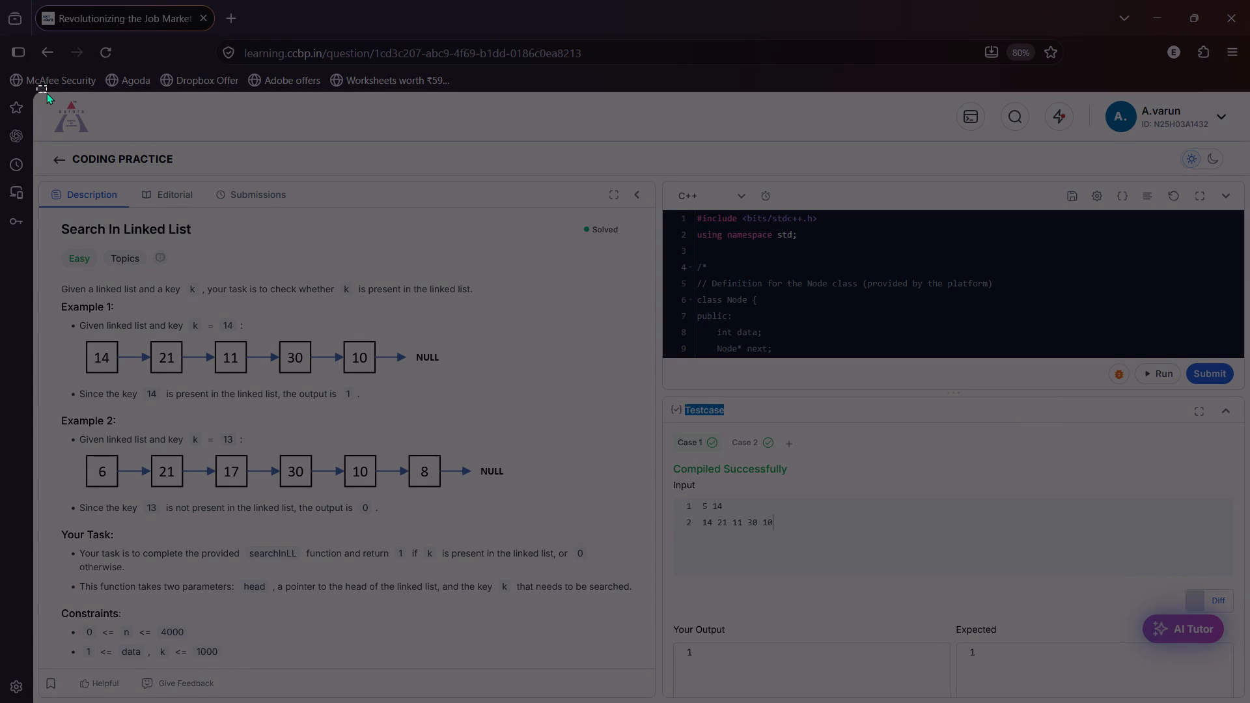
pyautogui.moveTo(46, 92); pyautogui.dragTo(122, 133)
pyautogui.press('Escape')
# Clear the highlighted Testcase text and capture a screenshot of the Search In Linked List page area, including the test case results.
pyautogui.click(654, 419)
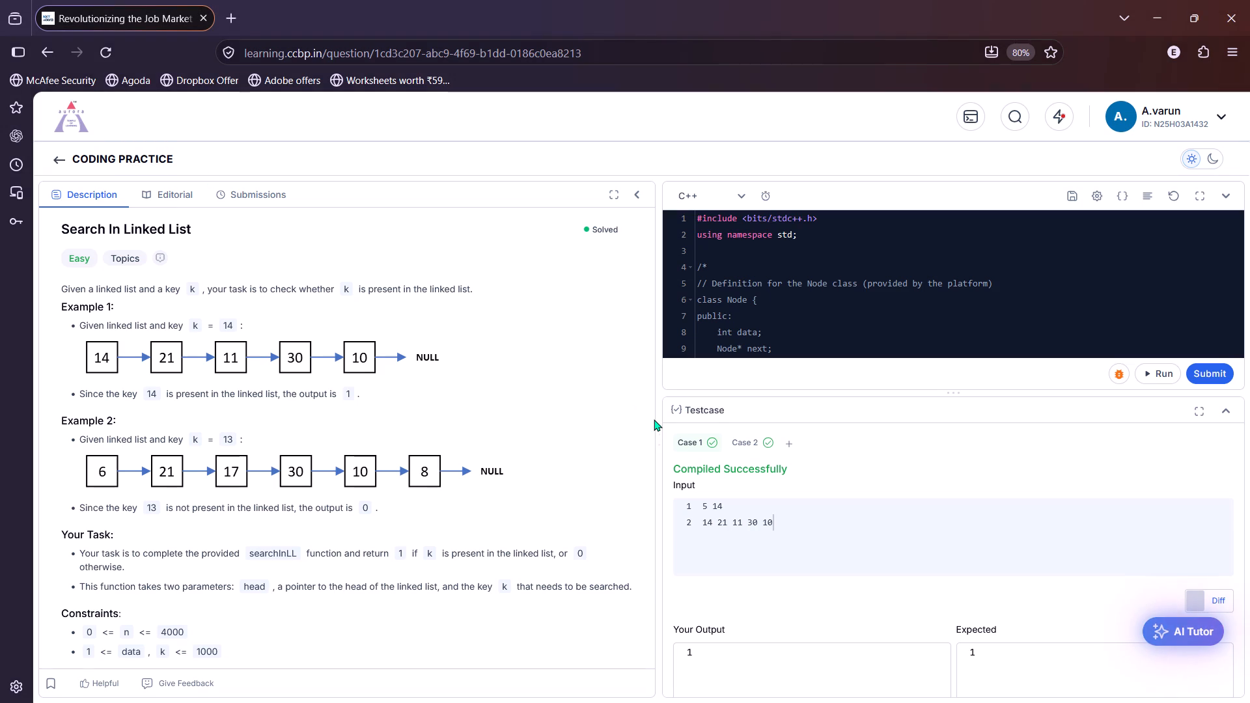
pyautogui.press('Print')
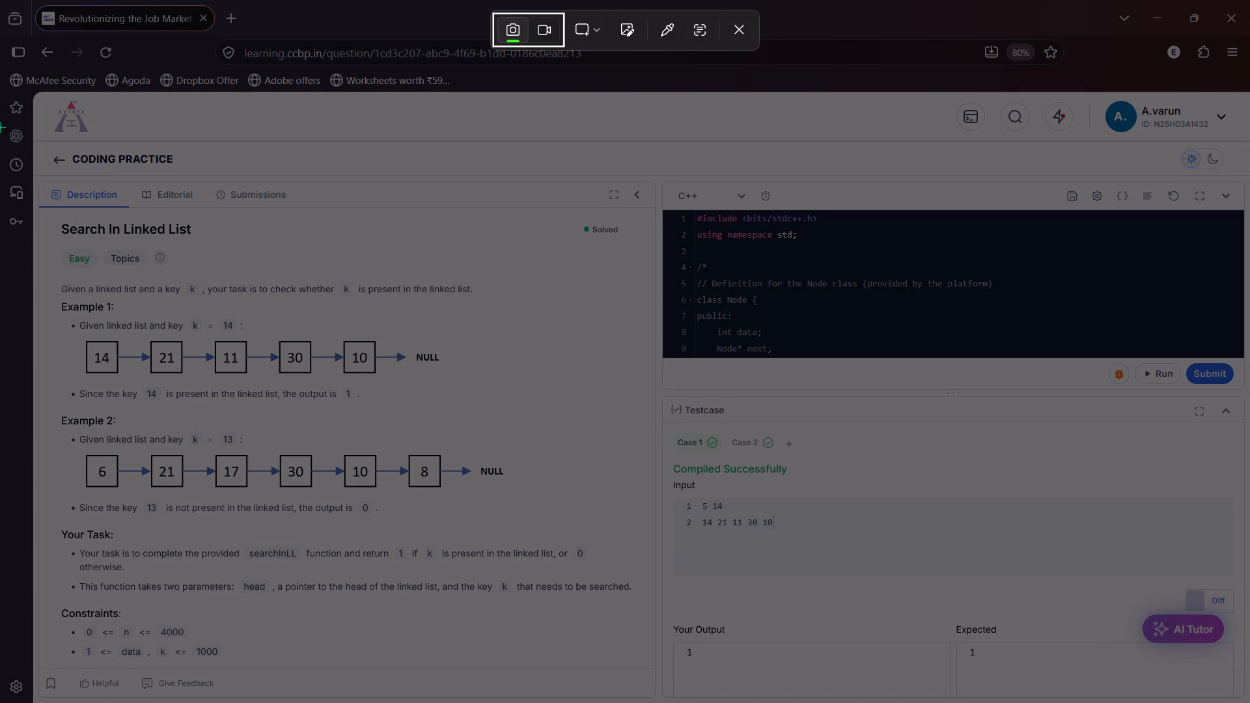
pyautogui.moveTo(36, 87); pyautogui.dragTo(1249, 702)
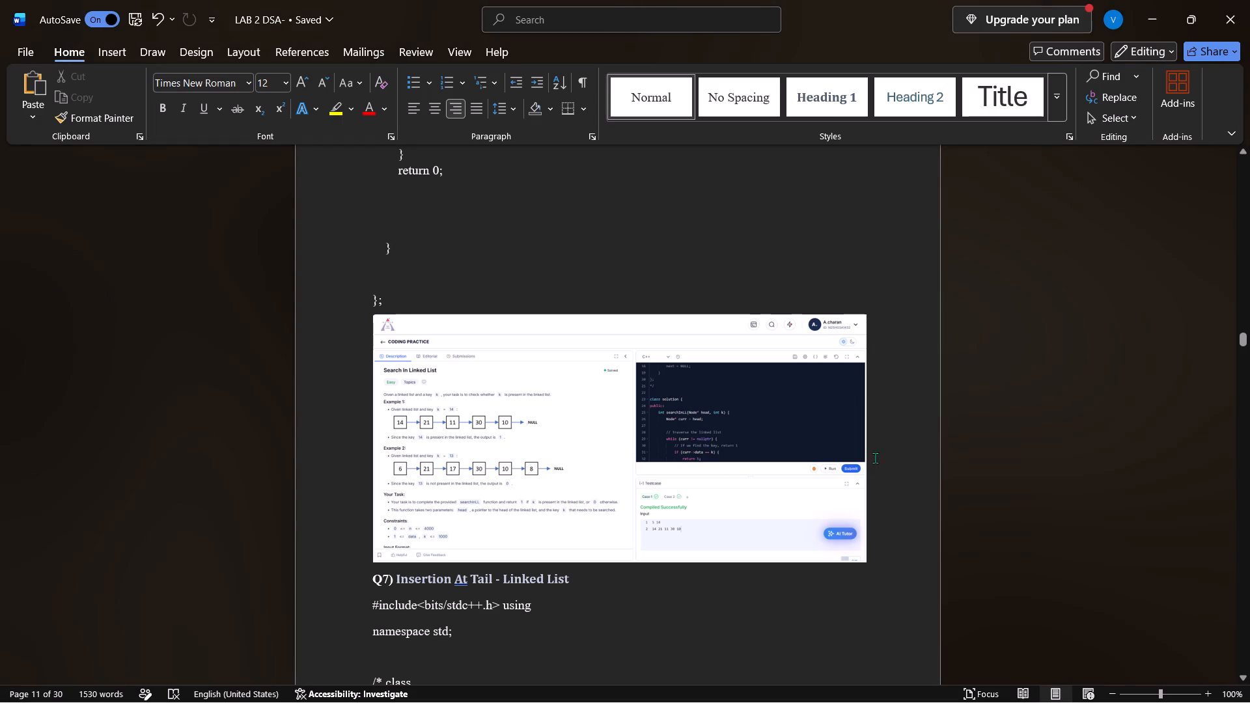
# In Word, replace the Search In Linked List screenshot above Q7 with the new capture.
pyautogui.click(890, 484)
pyautogui.press('BackSpace')
pyautogui.press('BackSpace')
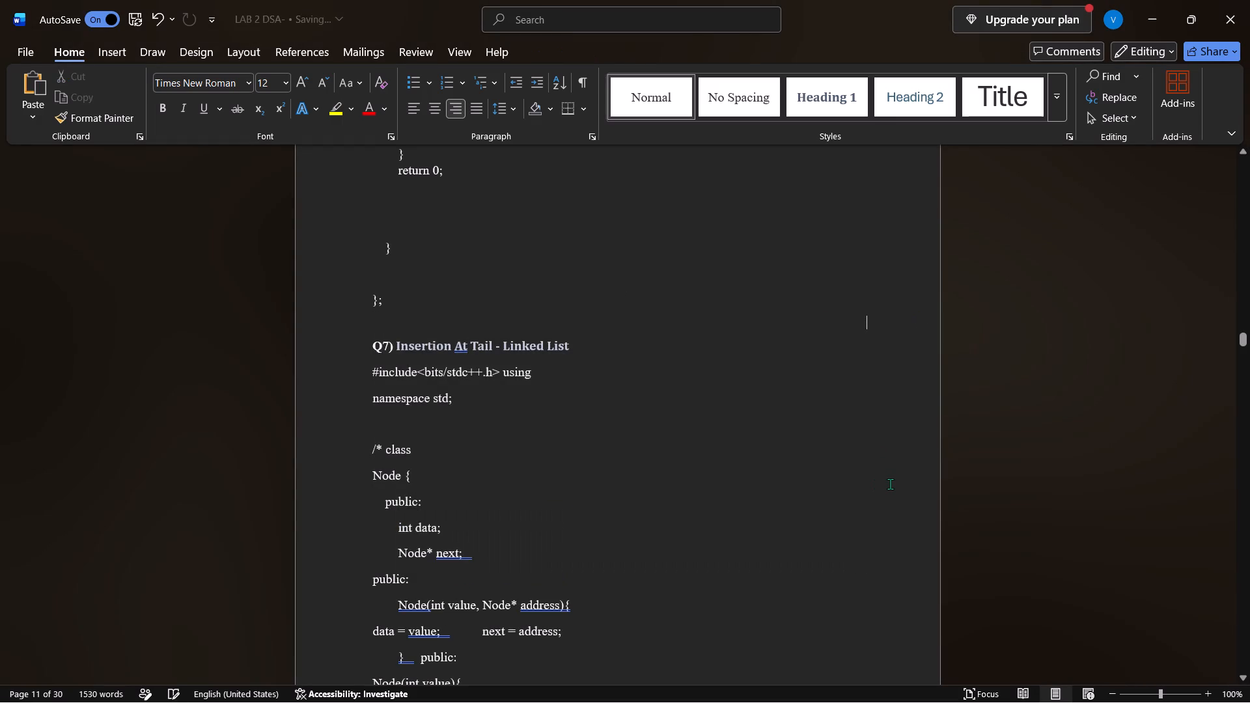
pyautogui.hotkey('ctrl', 'v')
# Return to the Module II course page in Firefox and open the Coding Practice set that follows the Insertion in Linked List lessons.
pyautogui.scroll(-1, 890, 484)
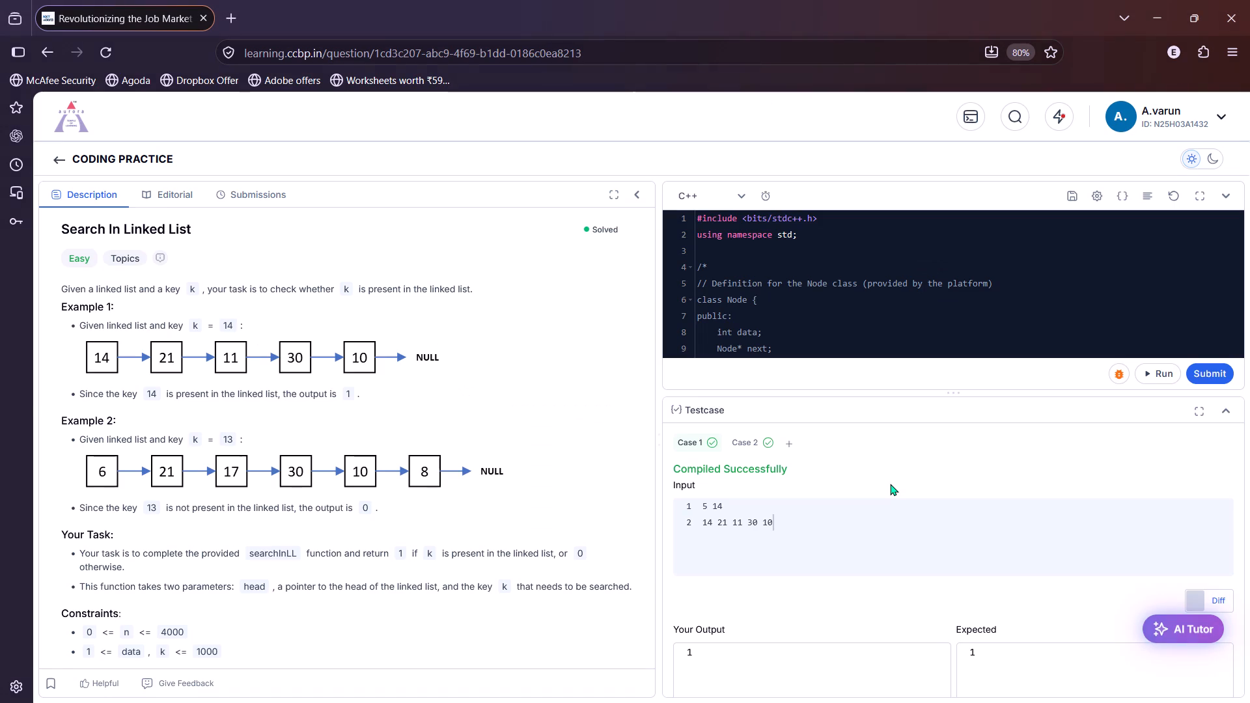
pyautogui.hscroll(7, 890, 484)
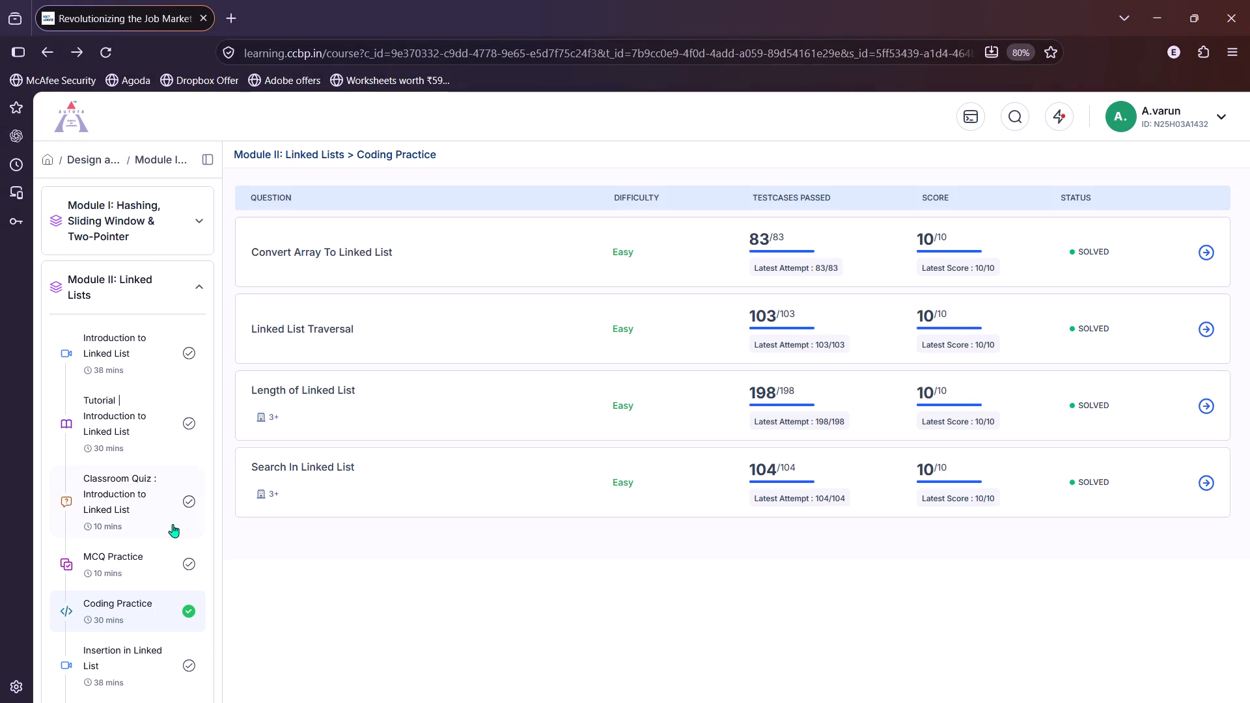
pyautogui.scroll(-3, 173, 524)
pyautogui.click(124, 613)
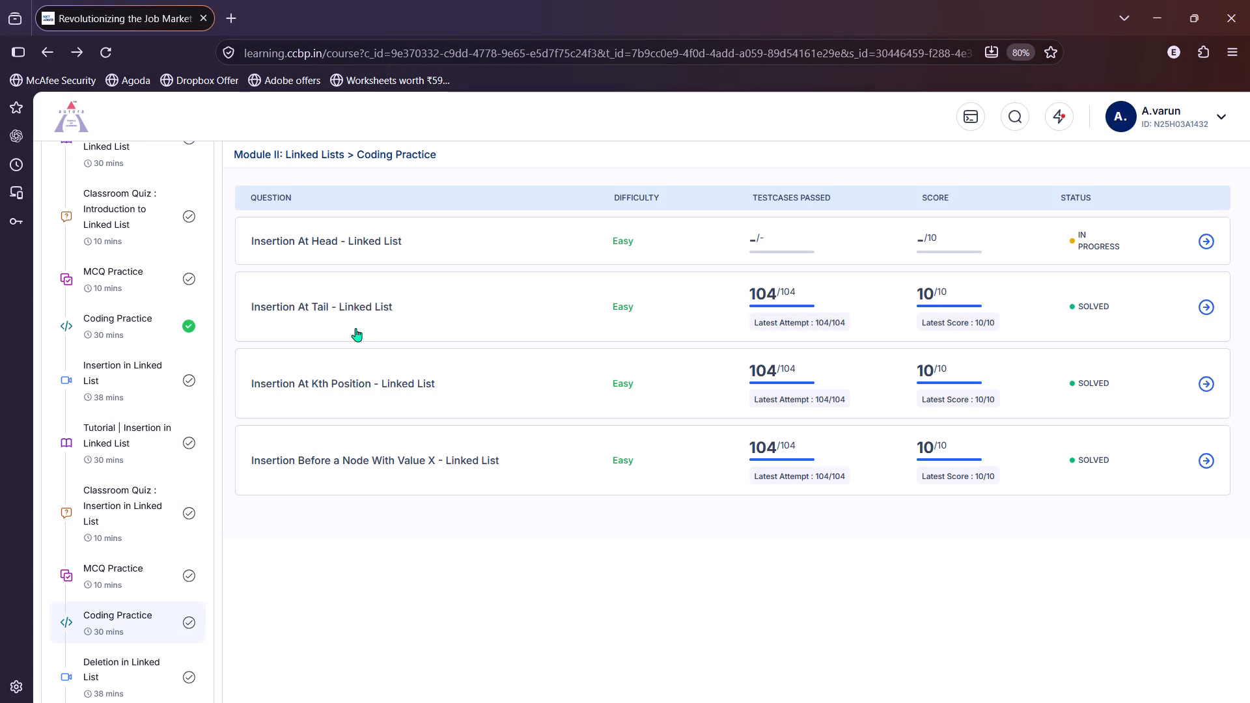
# Open Insertion At Tail - Linked List from the coding practice list and run its code.
pyautogui.click(355, 328)
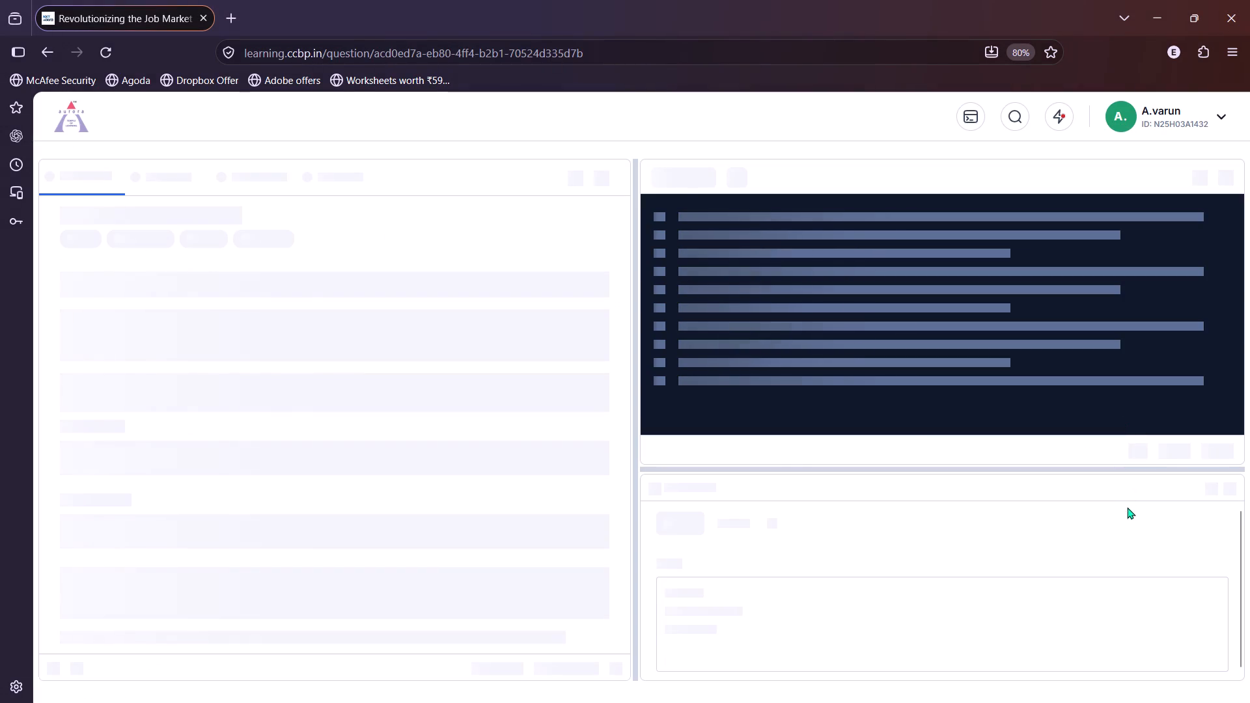
pyautogui.click(1154, 381)
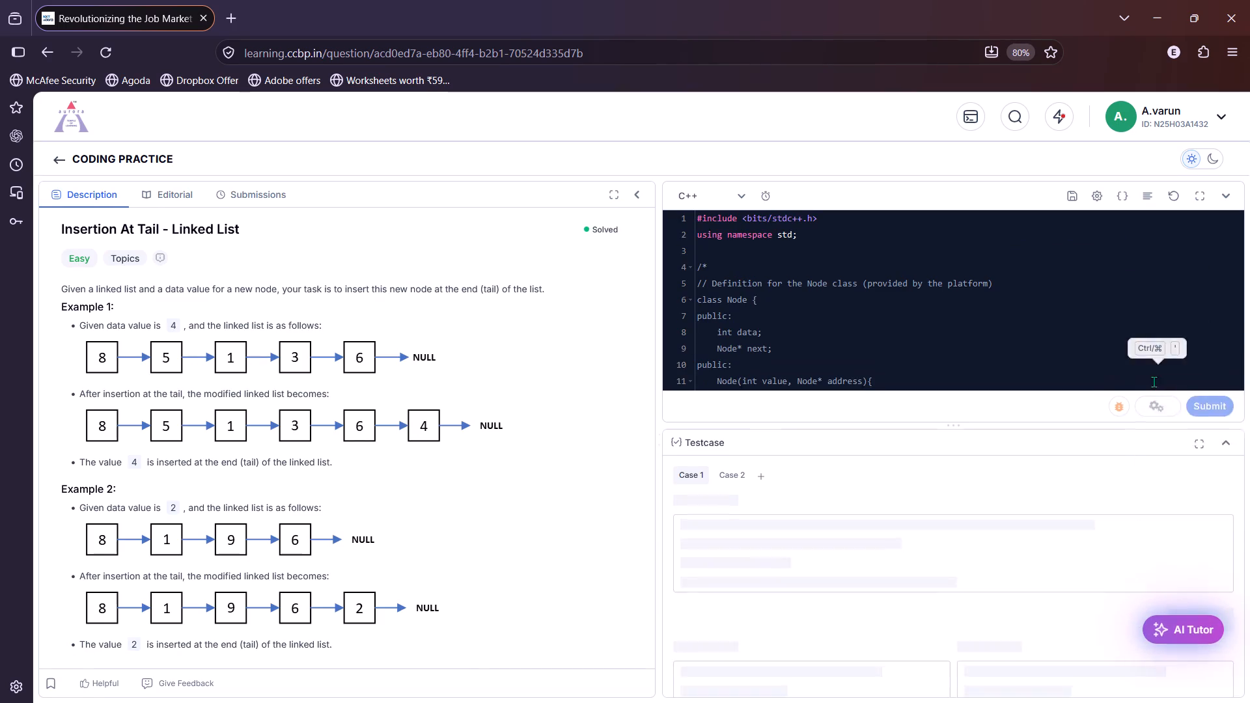
# Enlarge the Testcase pane upward so the Your Output and Expected boxes fit on the Insertion At Tail page.
pyautogui.moveTo(1048, 488); pyautogui.dragTo(1025, 394)
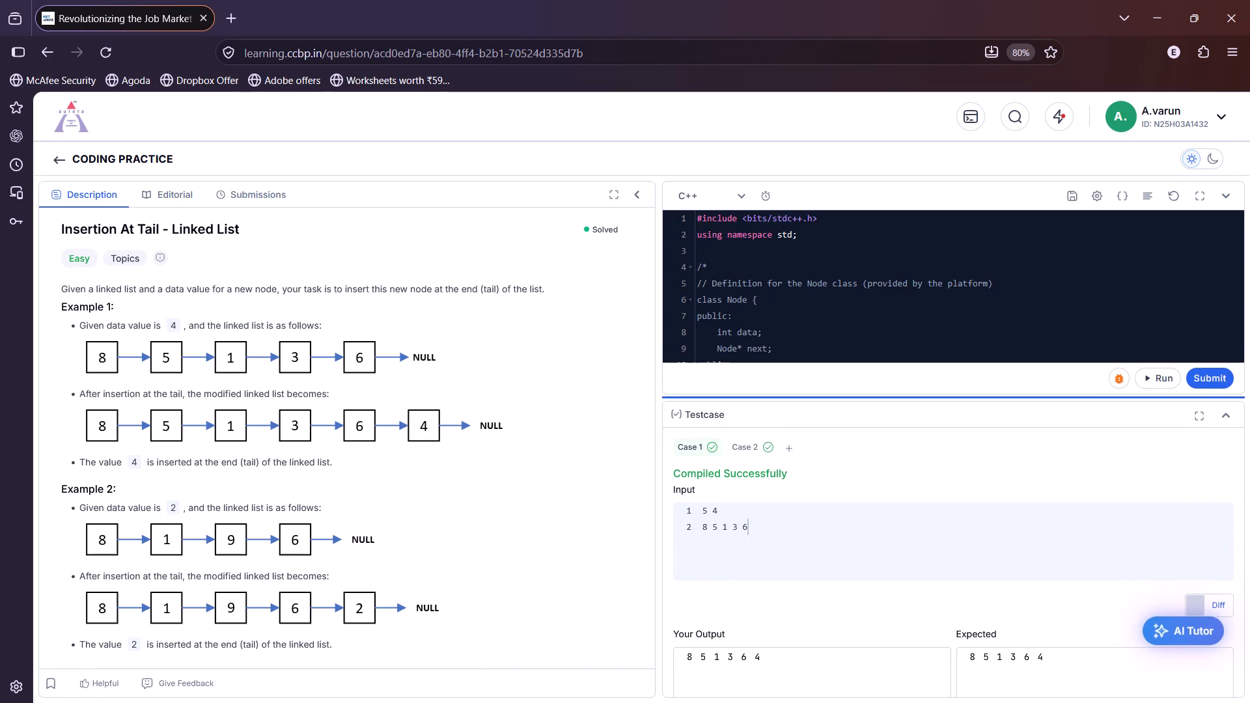
# Capture a screenshot of the Insertion At Tail - Linked List page area, including the test case results.
pyautogui.press('Print')
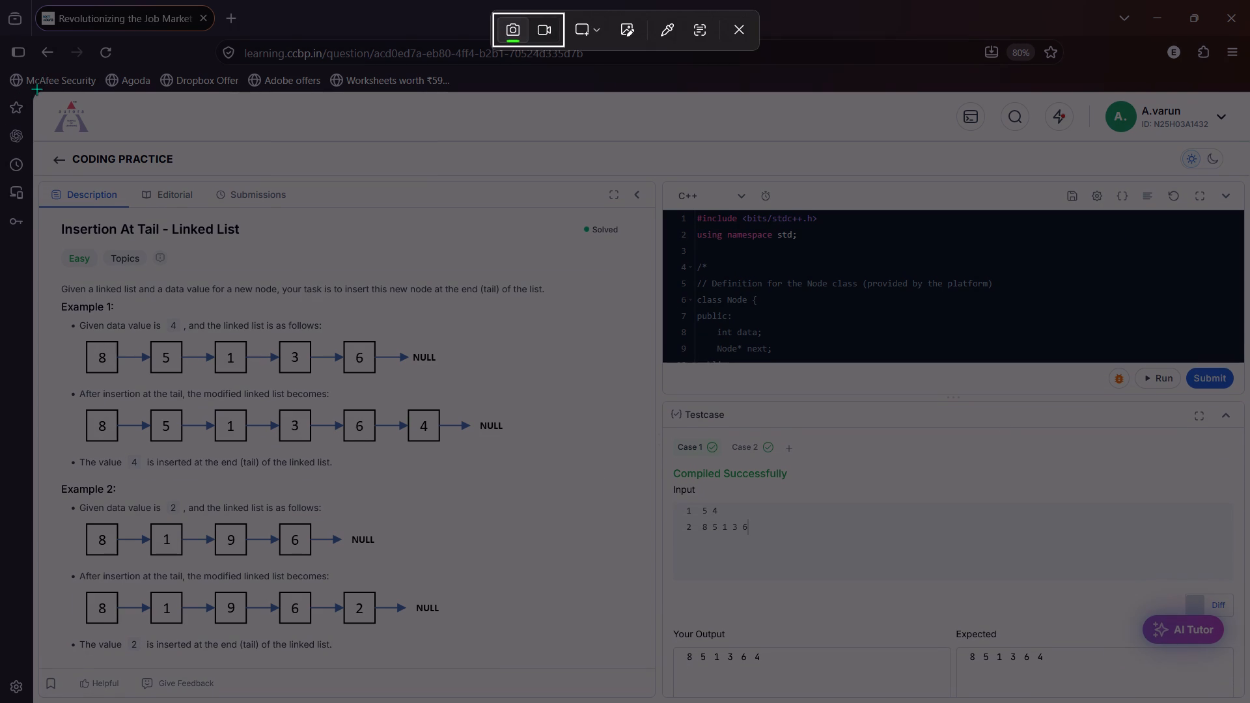
pyautogui.moveTo(36, 89); pyautogui.dragTo(1249, 702)
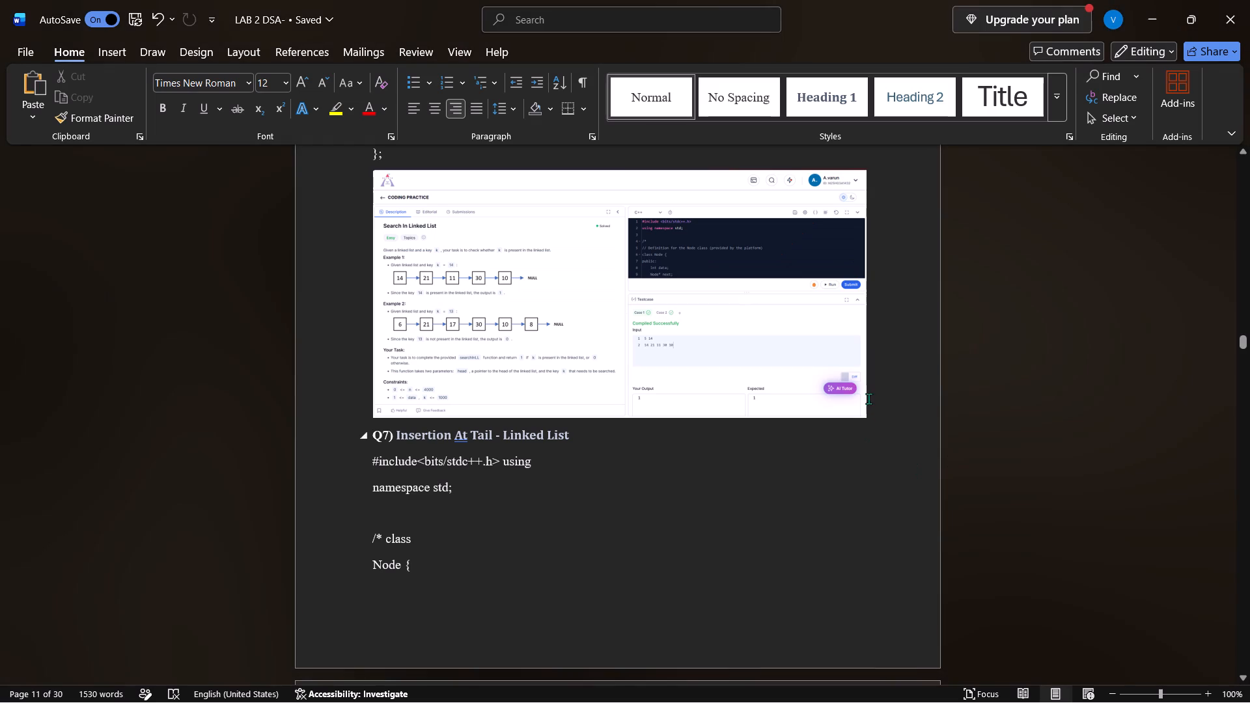
# Switch to the Word report and replace the old Insertion At Tail screenshot under Q7 with the new capture.
pyautogui.scroll(-4, 867, 402)
pyautogui.scroll(5, 867, 402)
pyautogui.scroll(-1, 867, 402)
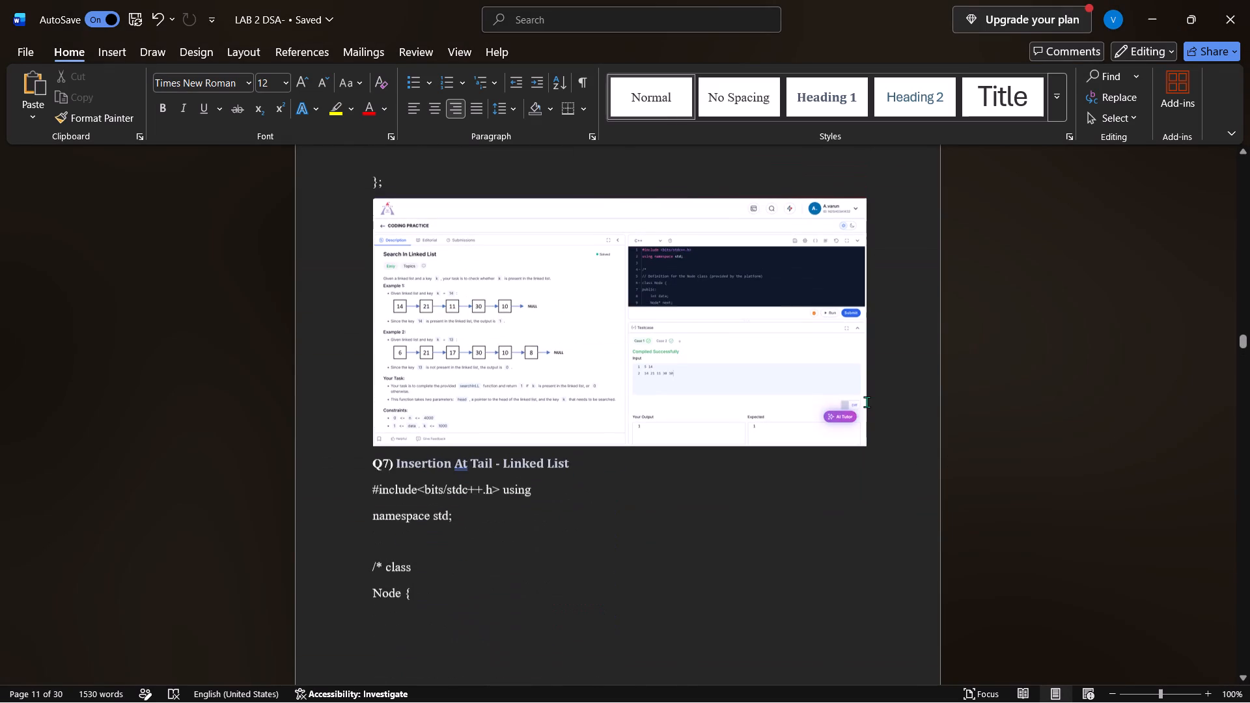
pyautogui.scroll(-4, 867, 402)
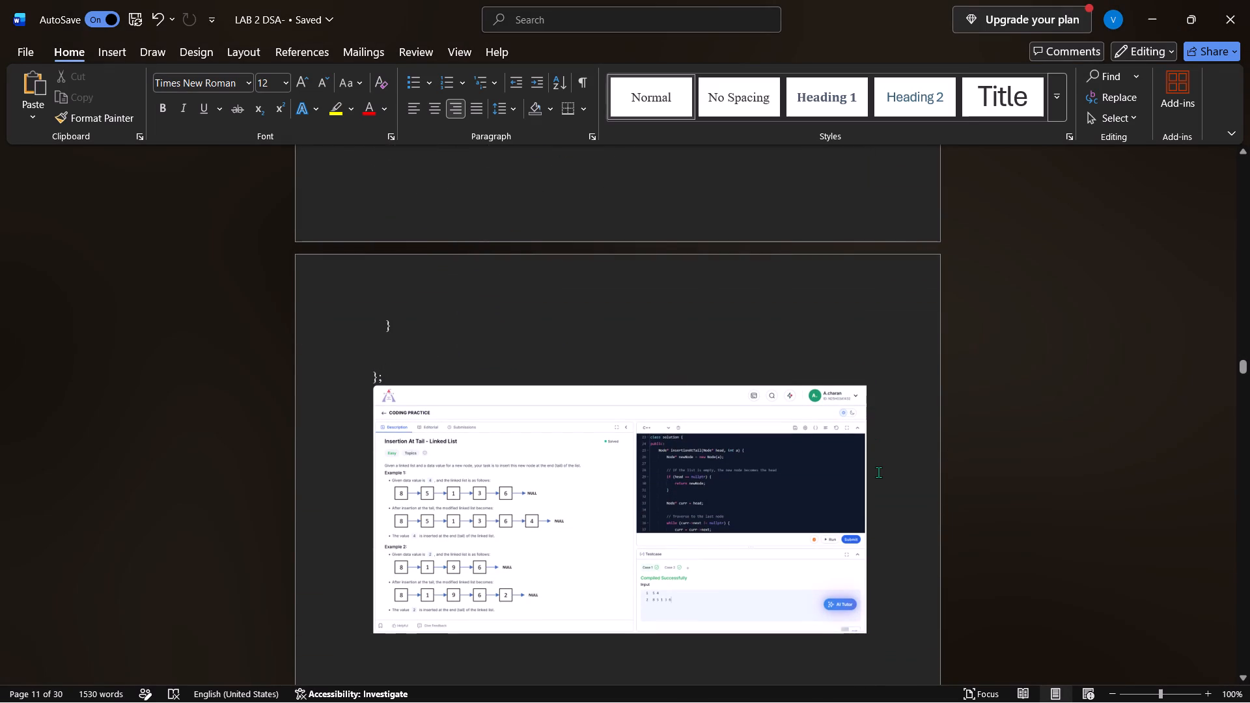
pyautogui.click(878, 472)
pyautogui.press('BackSpace')
pyautogui.press('BackSpace')
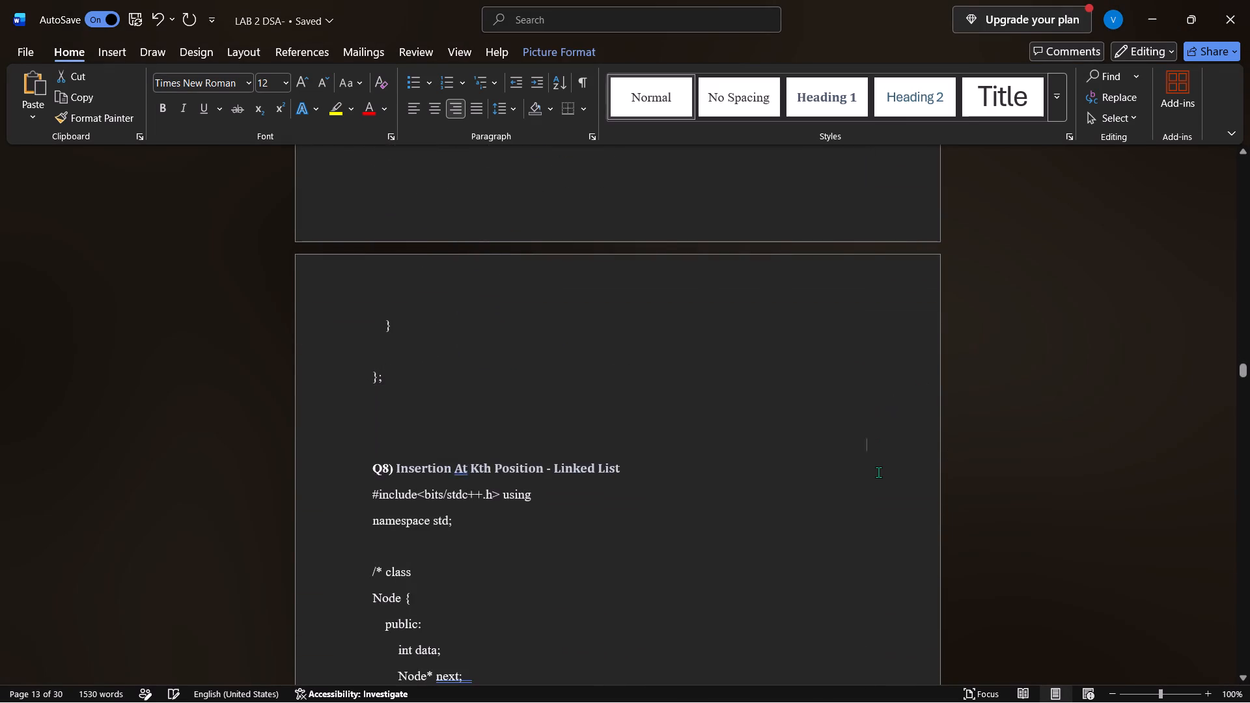
pyautogui.hotkey('ctrl', 'v')
pyautogui.scroll(-3, 878, 472)
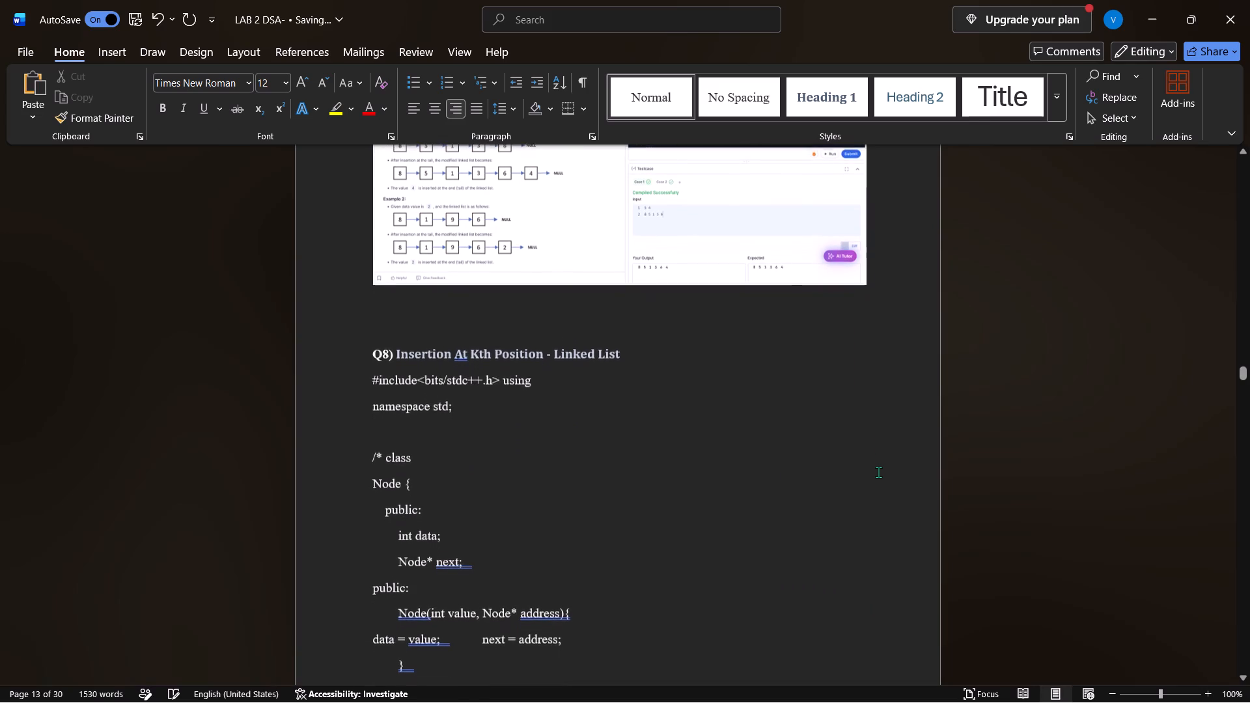
# Return to the coding practice list in Firefox, open Insertion At Kth Position - Linked List and run its code.
pyautogui.hscroll(10, 878, 472)
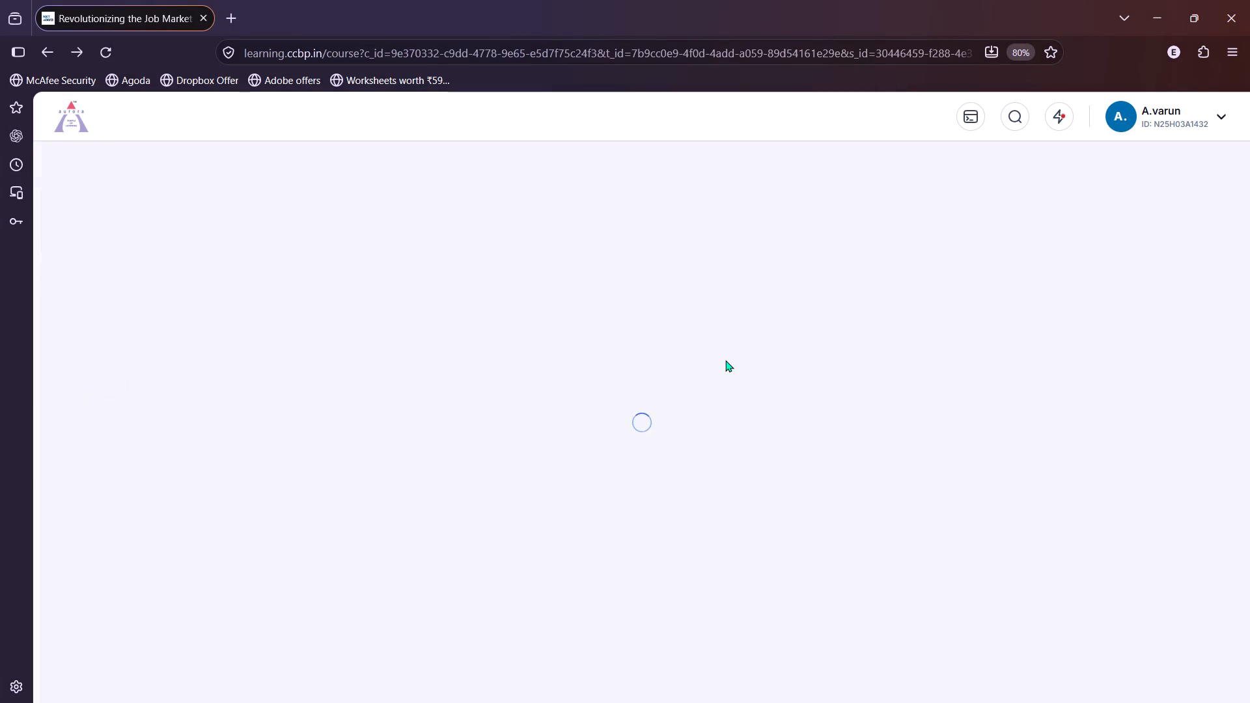
pyautogui.click(497, 376)
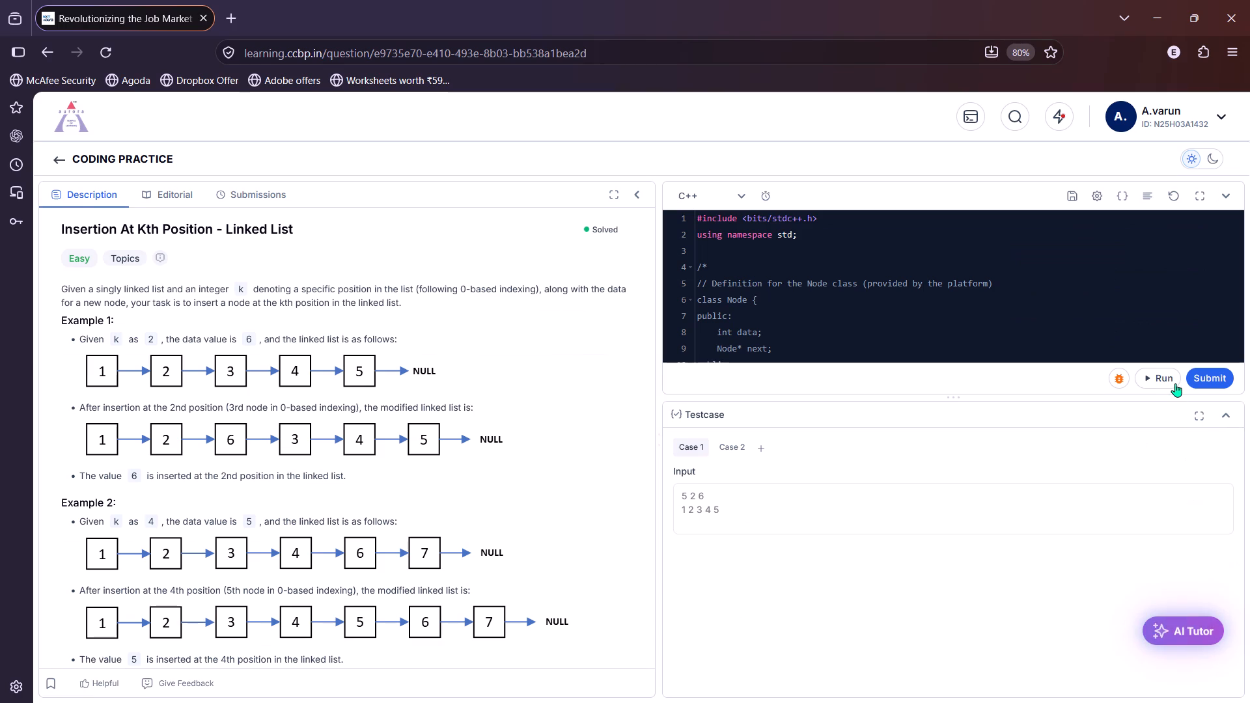
pyautogui.click(1174, 383)
# Enlarge the Testcase pane until the outputs show, and capture a screenshot of the Insertion At Kth Position page area.
pyautogui.moveTo(982, 488); pyautogui.dragTo(964, 402)
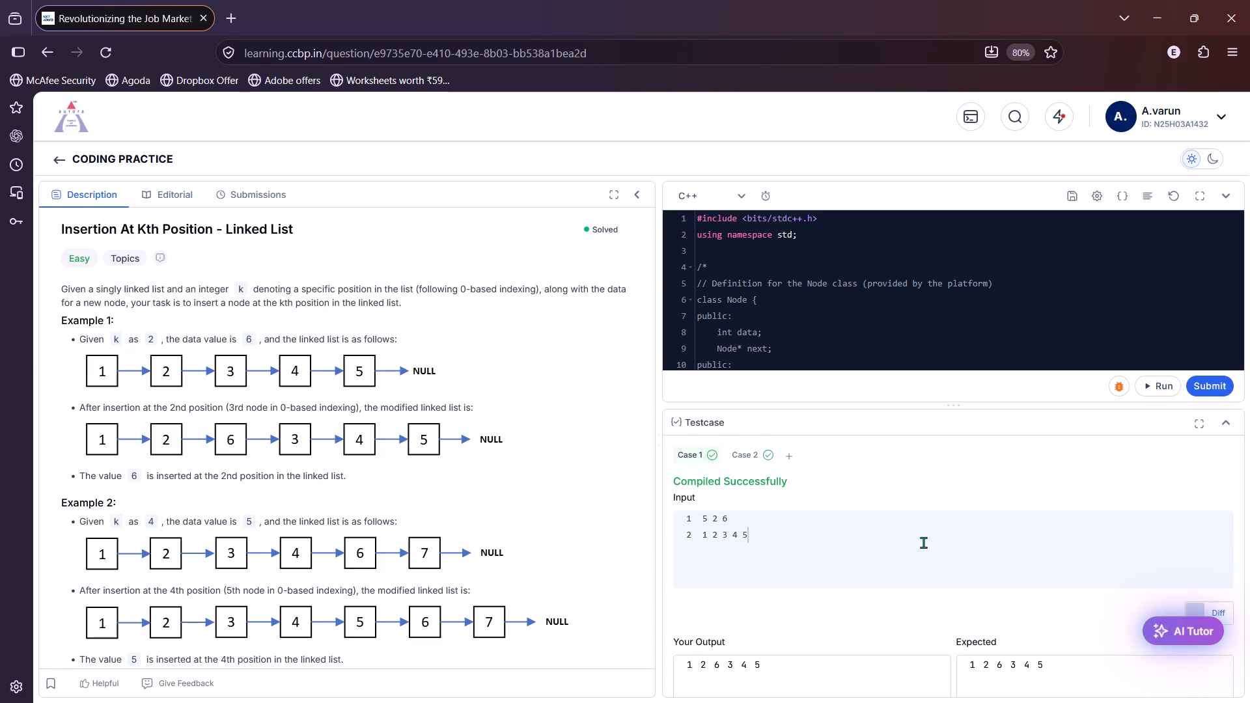
pyautogui.press('Print')
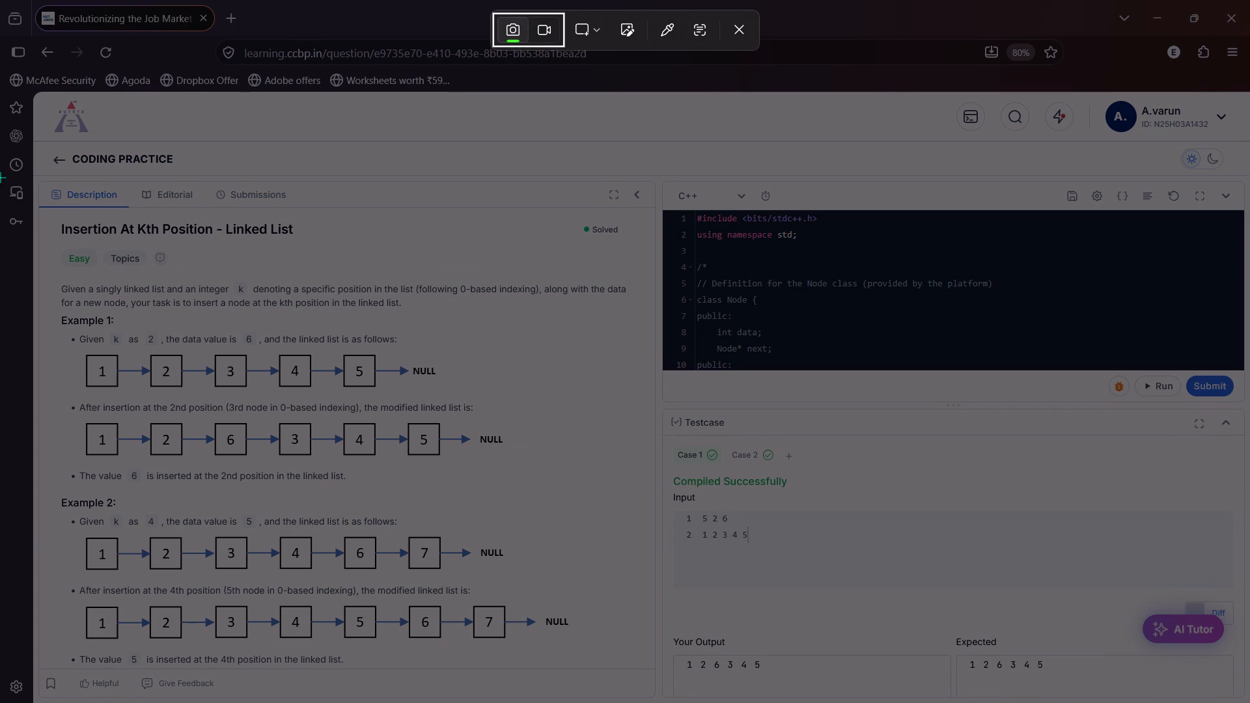
pyautogui.moveTo(35, 89); pyautogui.dragTo(1249, 702)
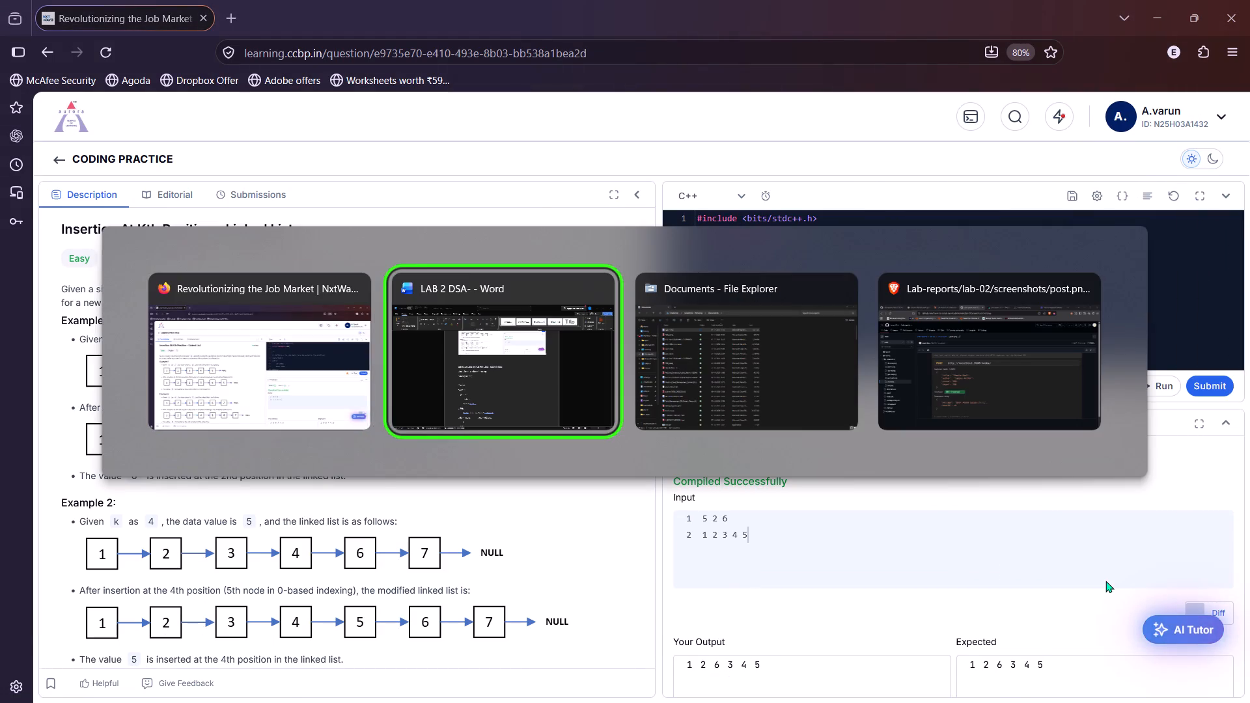
# Switch to the Word report and replace the old Insertion At Kth Position screenshot under Q8 with the new capture.
pyautogui.scroll(1, 887, 566)
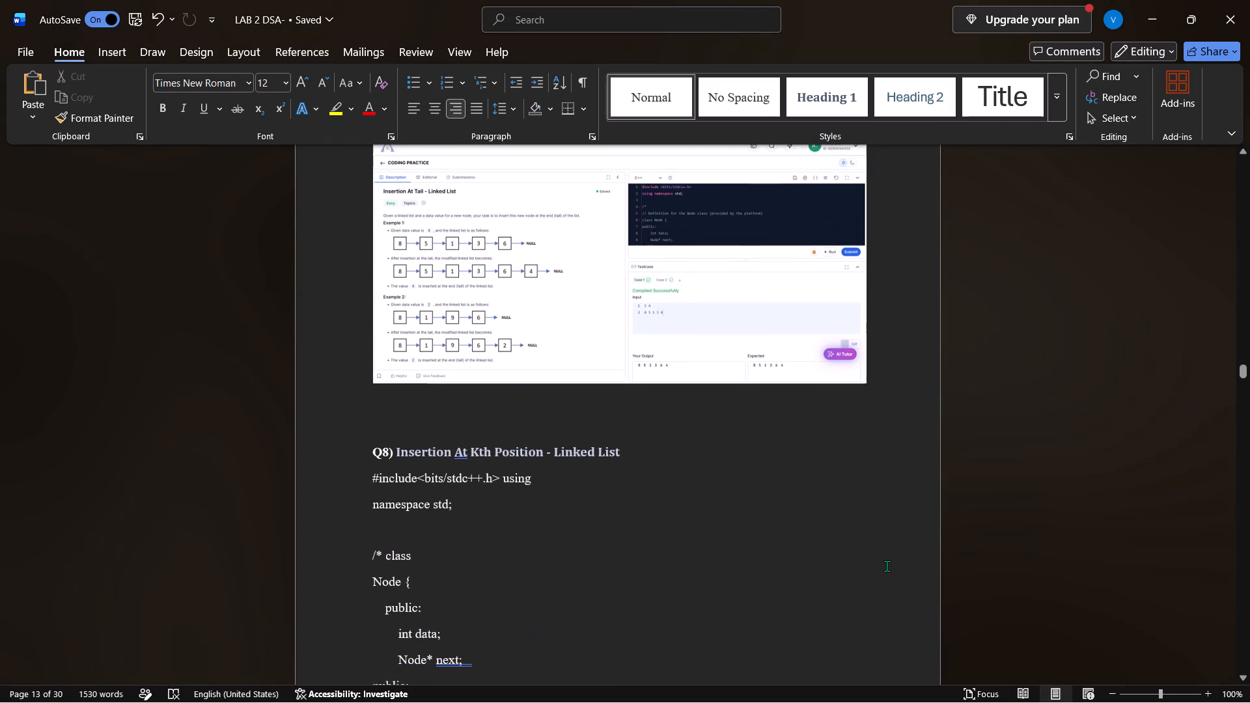
pyautogui.scroll(1, 887, 566)
pyautogui.scroll(-6, 887, 566)
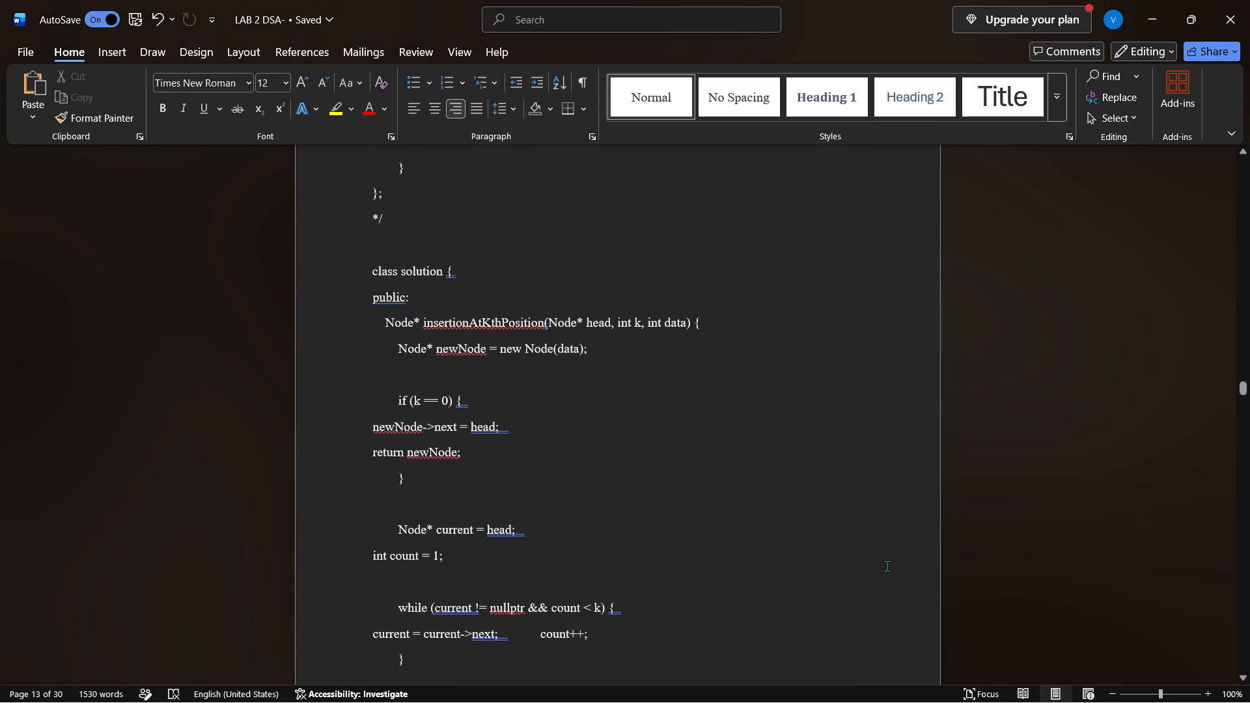
pyautogui.scroll(-4, 887, 566)
pyautogui.click(887, 566)
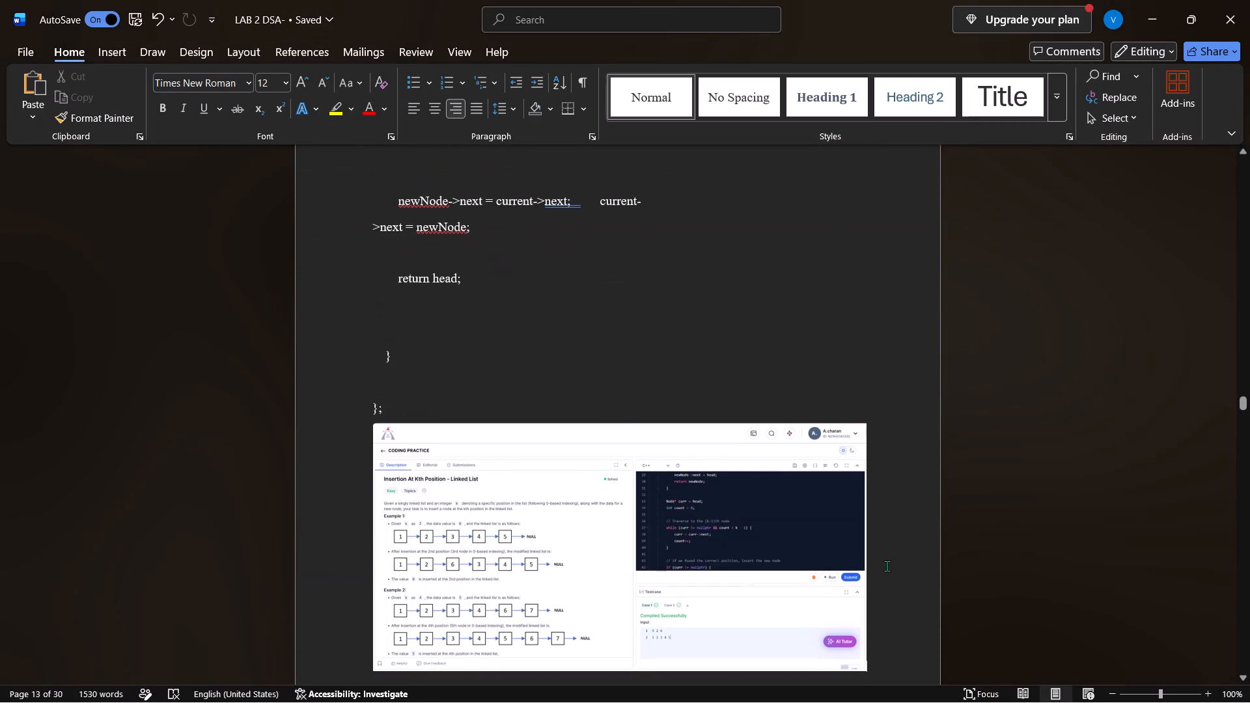
pyautogui.press('BackSpace')
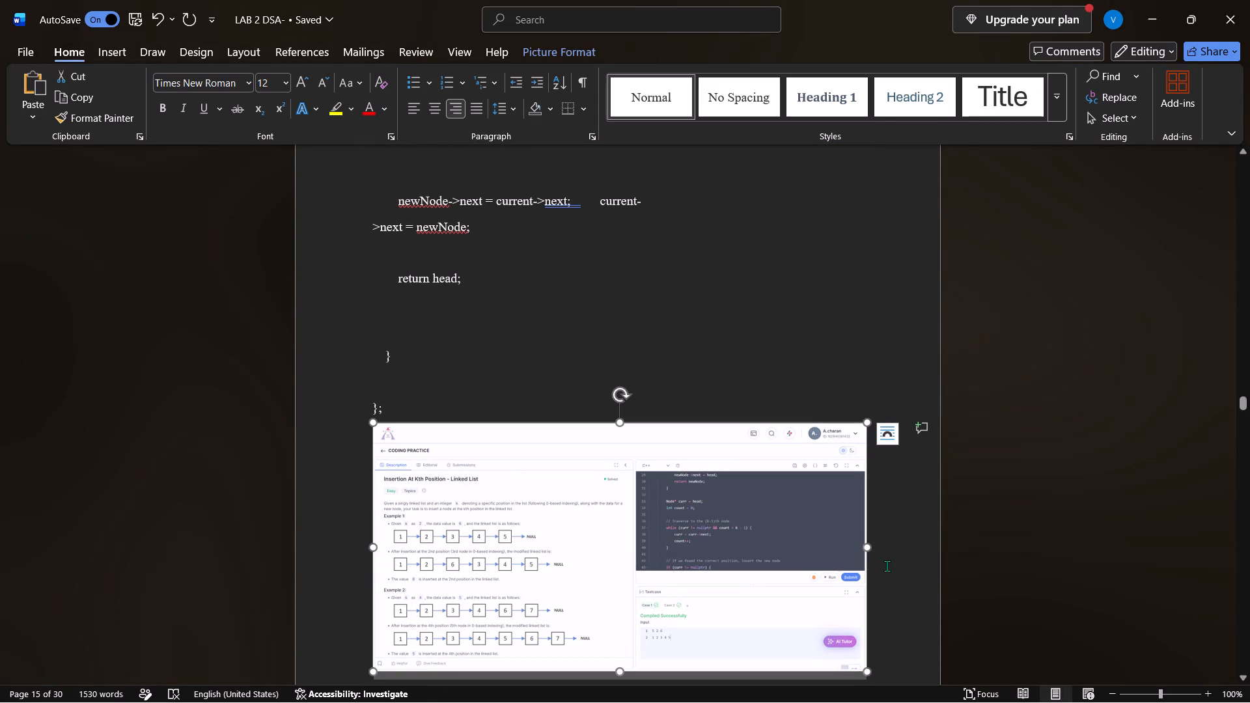
pyautogui.press('BackSpace')
pyautogui.hotkey('ctrl', 'v')
pyautogui.scroll(-1, 887, 566)
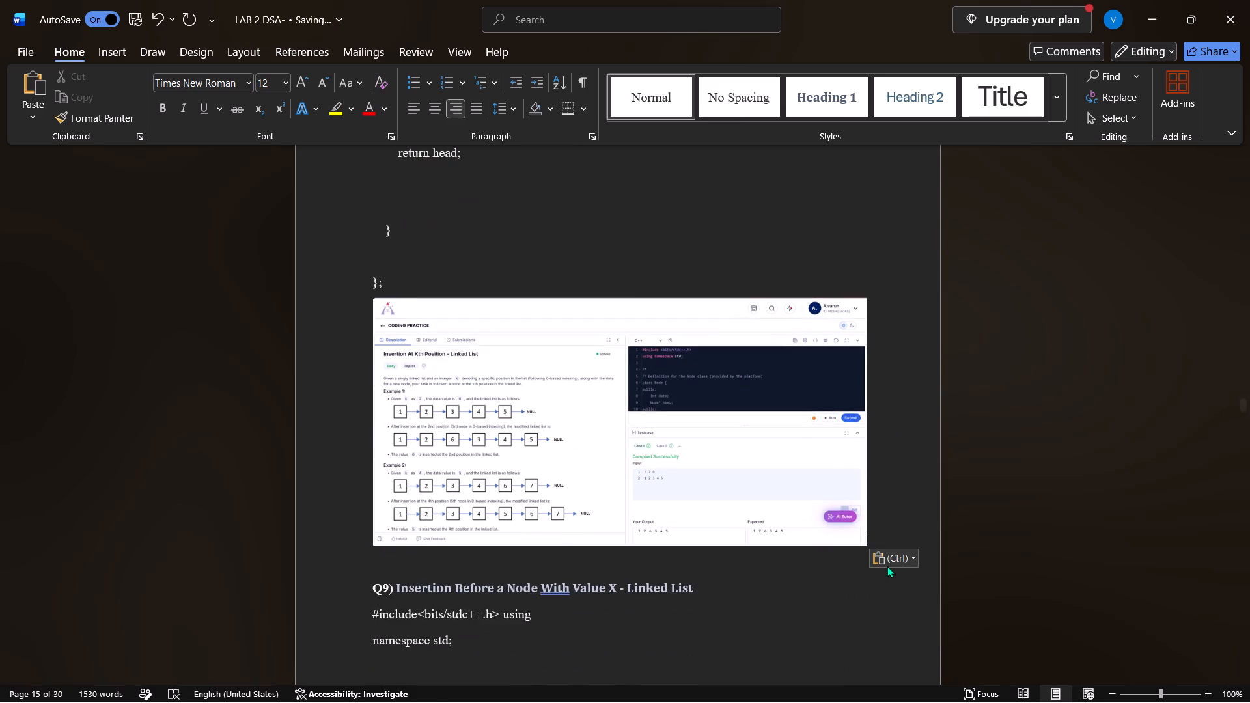
pyautogui.scroll(-9, 887, 566)
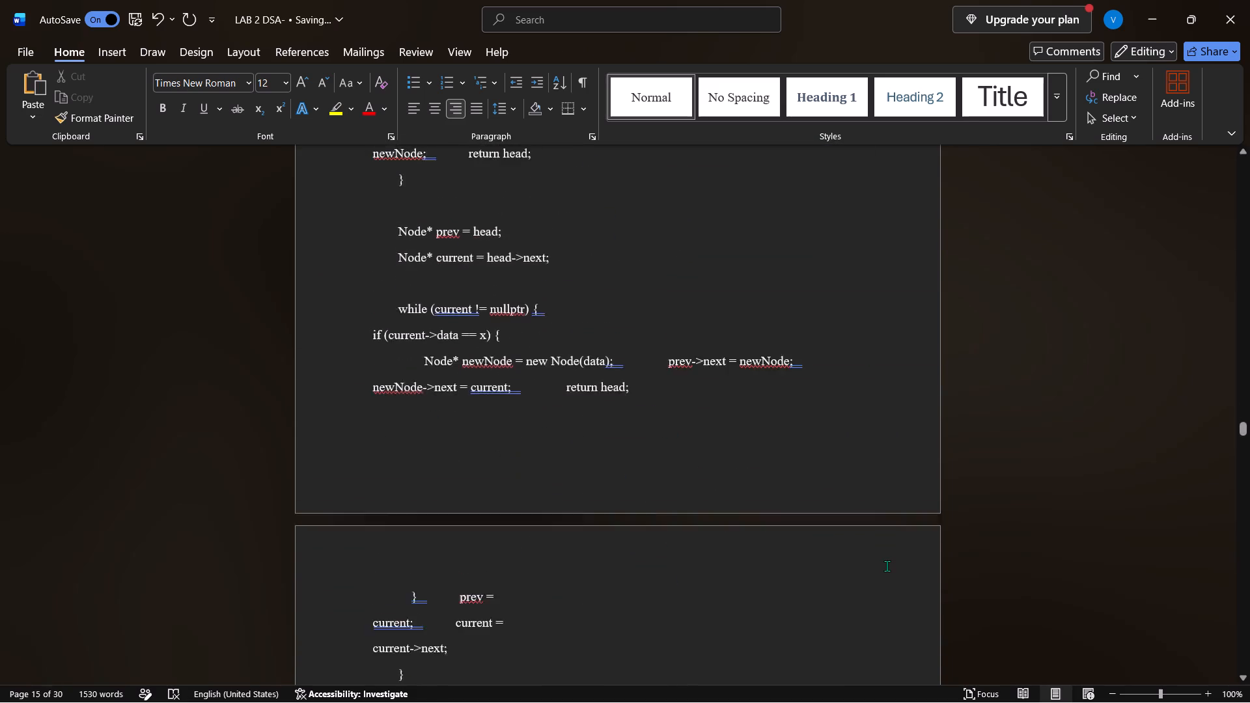
# Return to the coding practice list in Firefox, open Insertion Before a Node With Value X - Linked List and run its code.
pyautogui.hscroll(7, 887, 566)
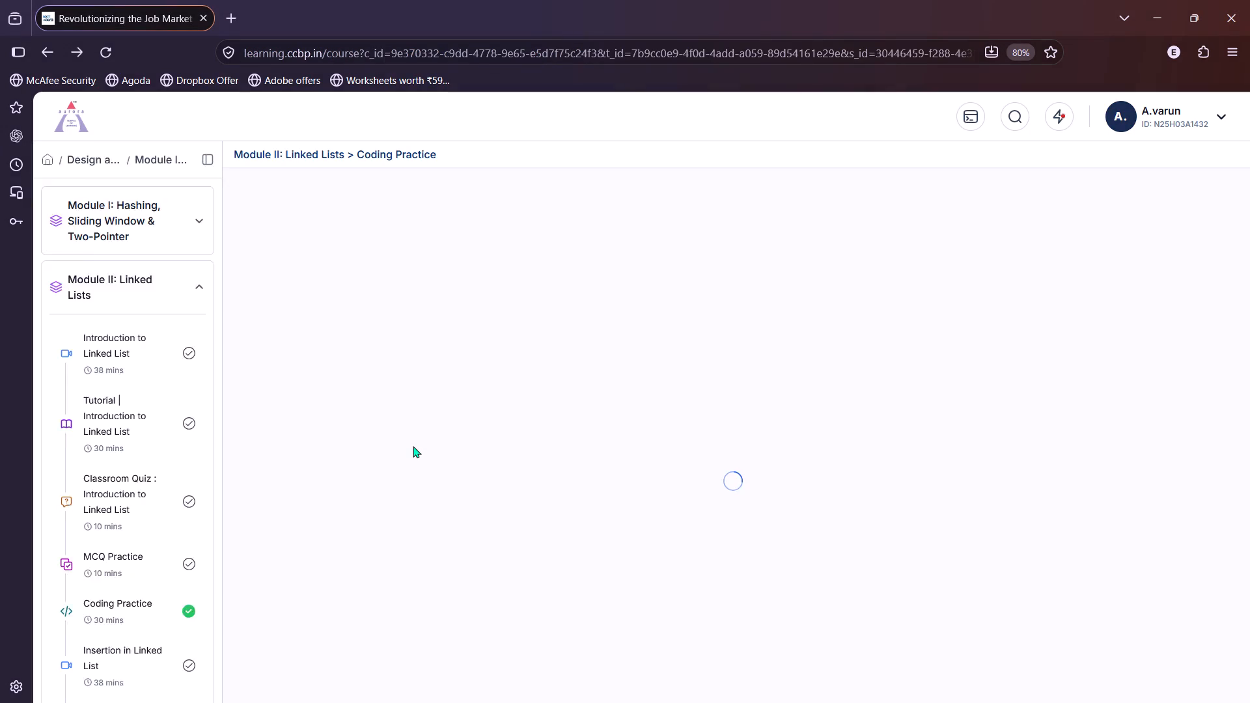
pyautogui.click(395, 450)
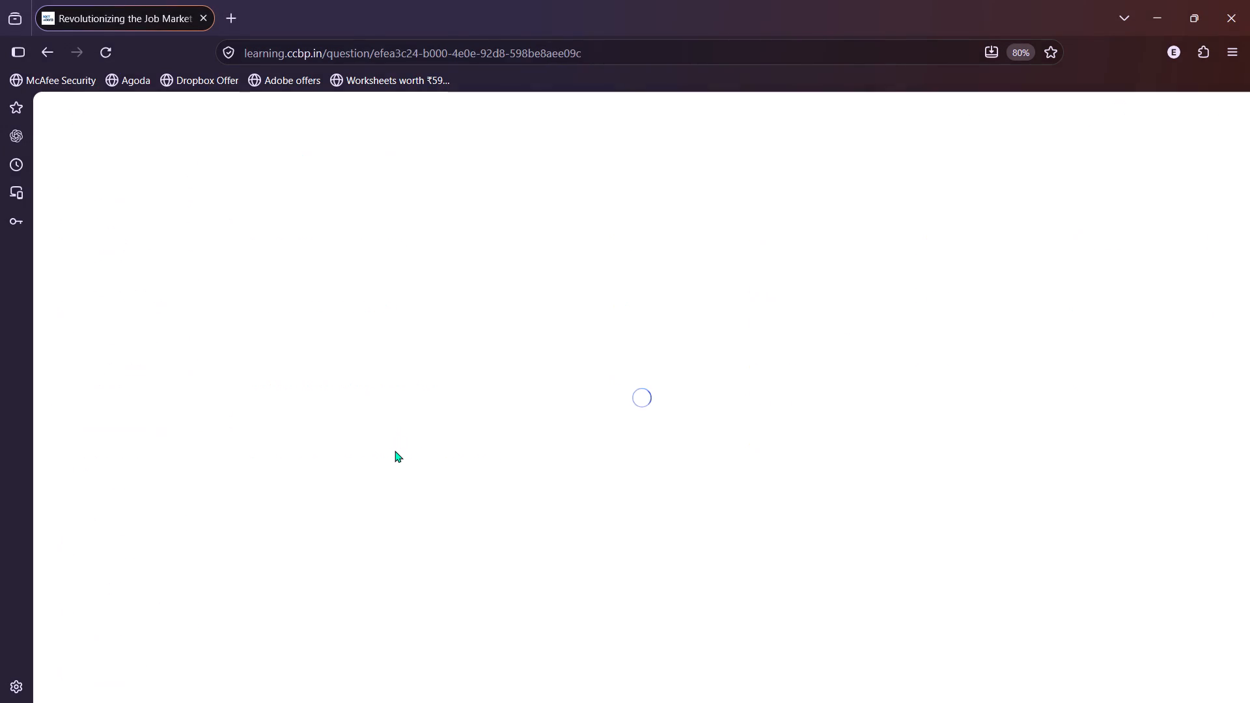
pyautogui.scroll(-4, 395, 450)
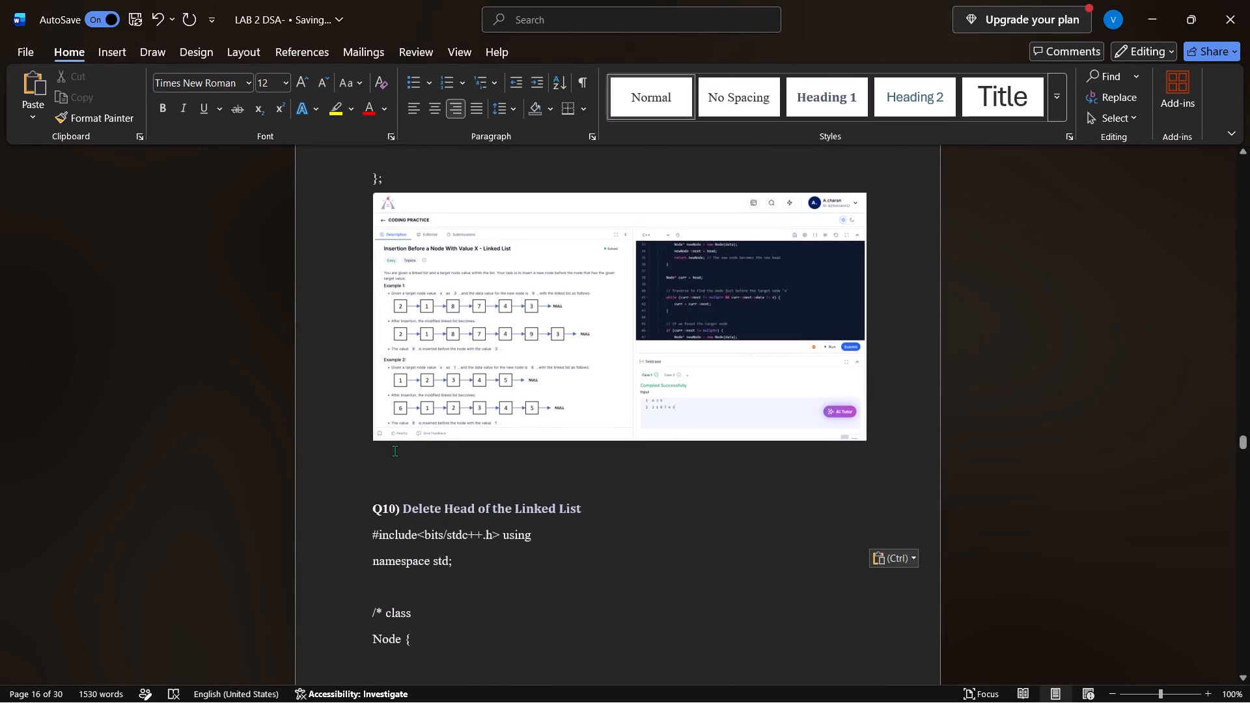
pyautogui.scroll(6, 395, 450)
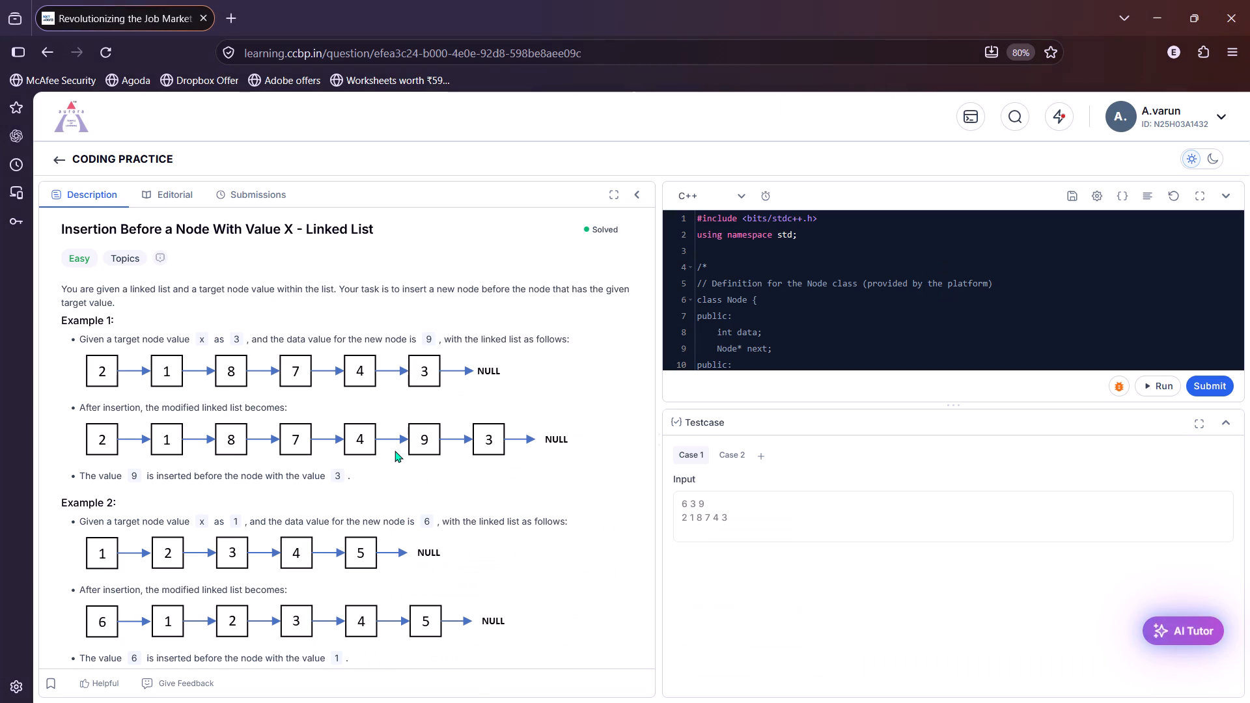
pyautogui.click(1157, 393)
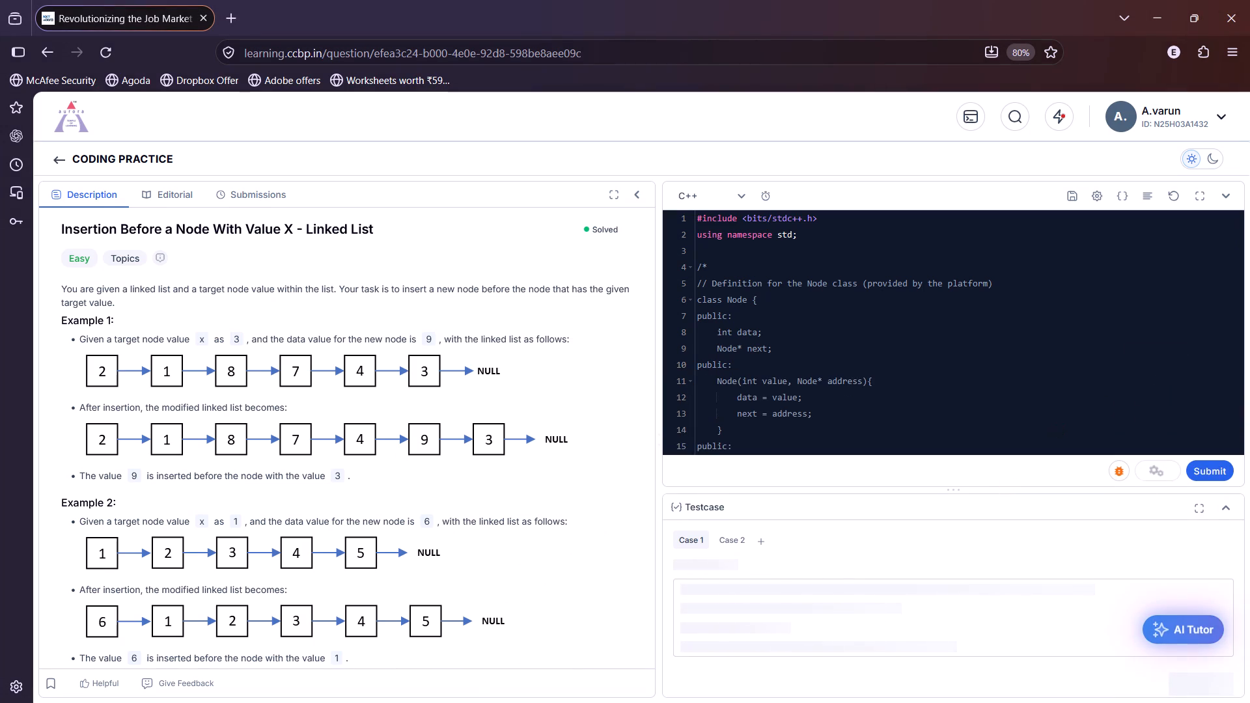
# Enlarge the Testcase pane until both output boxes fit, and capture a screenshot of the Insertion Before a Node With Value X page area.
pyautogui.moveTo(1004, 491); pyautogui.dragTo(982, 354)
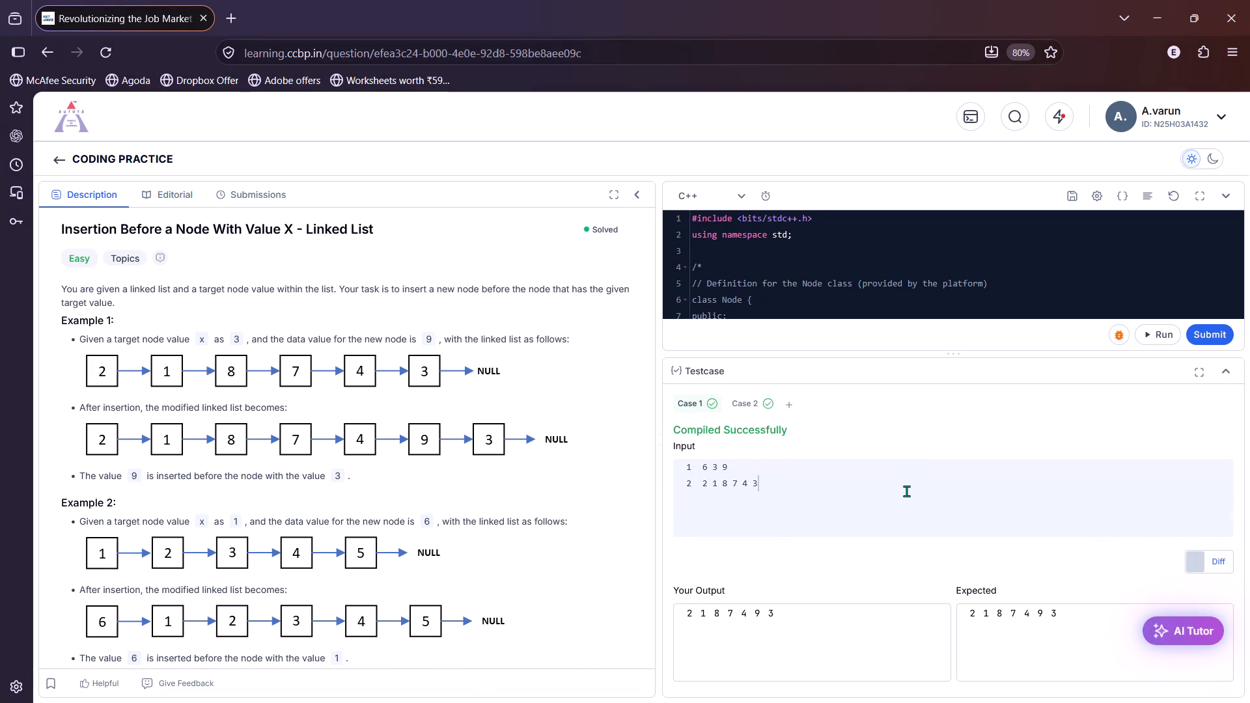
pyautogui.press('Print')
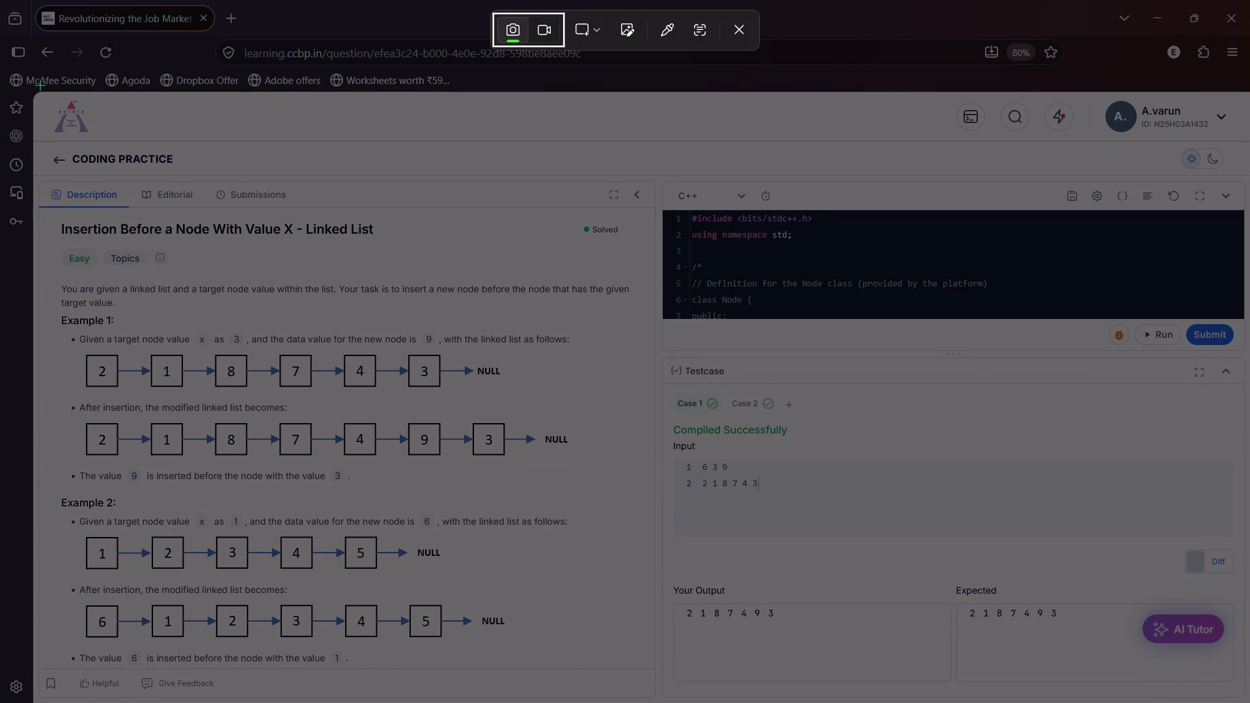
pyautogui.moveTo(36, 91); pyautogui.dragTo(1249, 702)
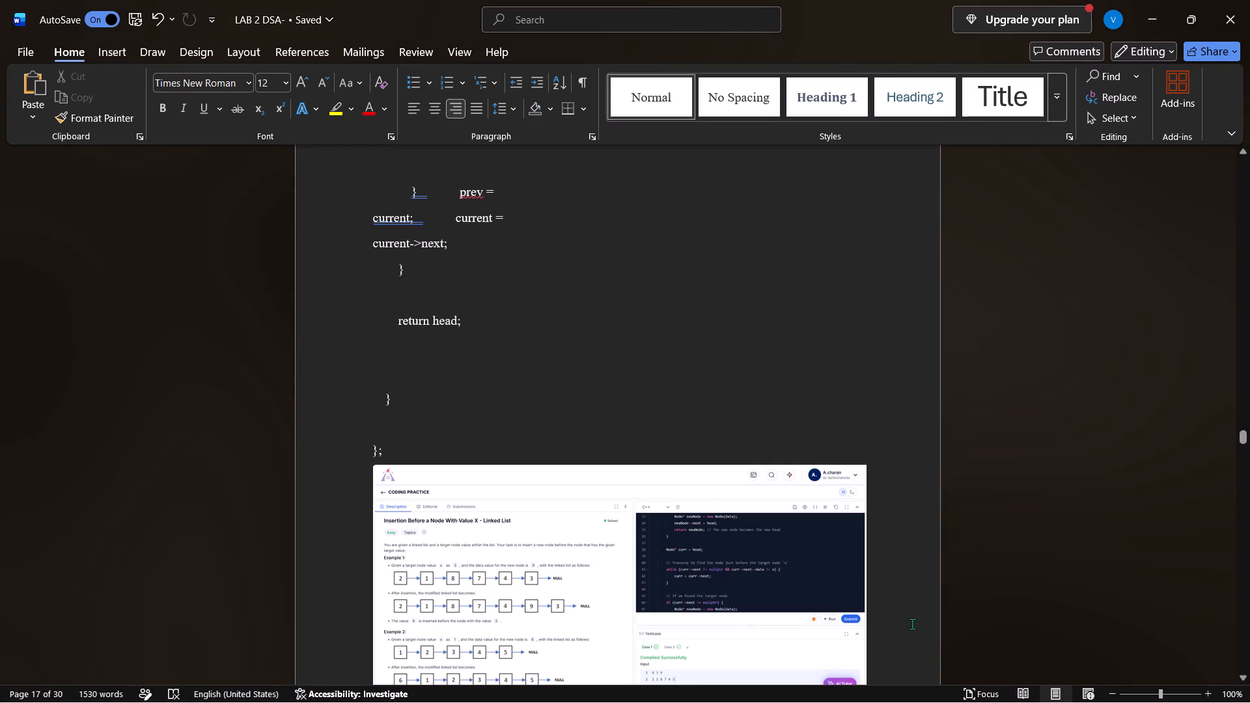
# Switch to the Word report and replace the old Insertion Before a Node With Value X screenshot under Q9 with the new capture.
pyautogui.click(912, 624)
pyautogui.press('BackSpace')
pyautogui.press('BackSpace')
pyautogui.hotkey('ctrl', 'v')
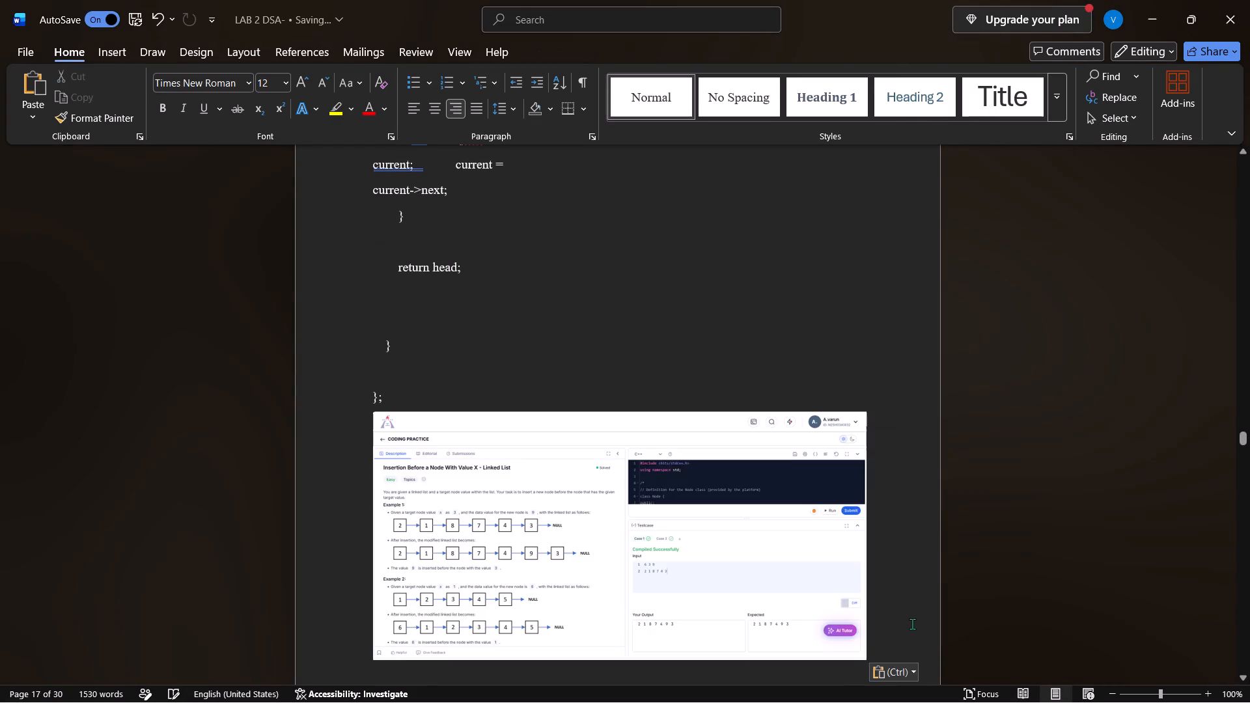
pyautogui.scroll(-3, 912, 624)
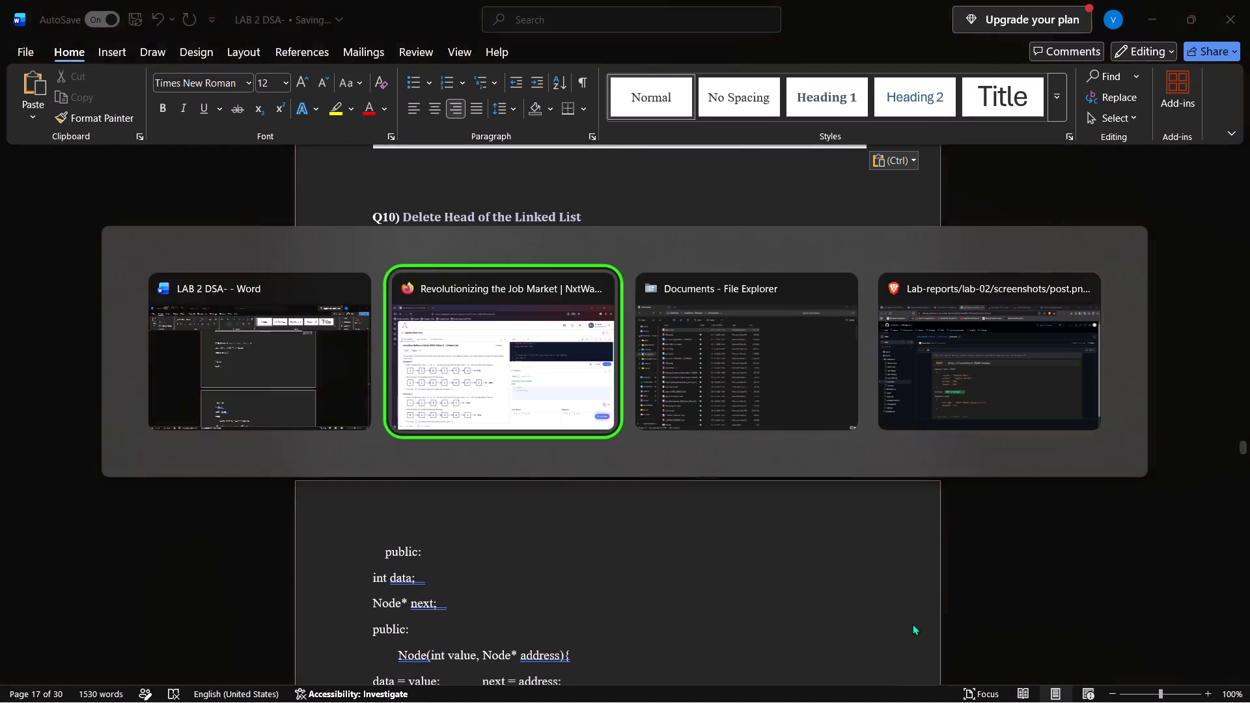
# Return to the Module II course page in Firefox and open the Coding Practice set that follows the Deletion in Linked List lessons.
pyautogui.hscroll(9, 912, 624)
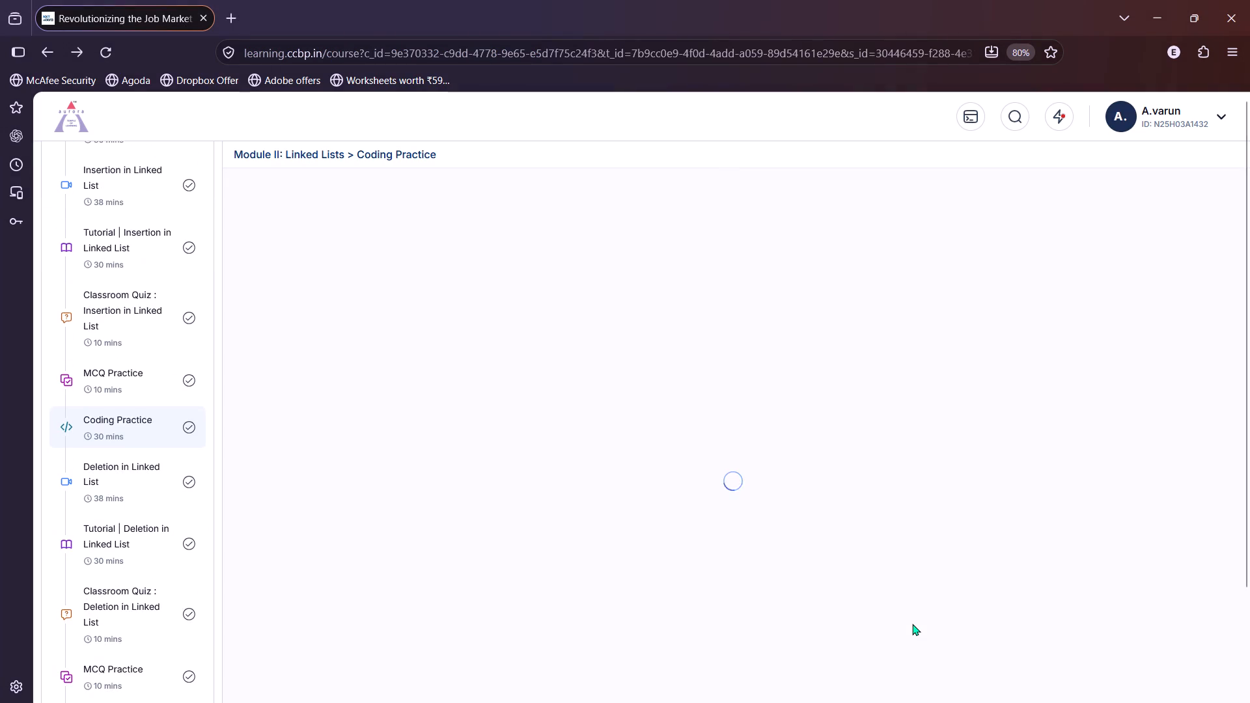
pyautogui.scroll(-1, 119, 565)
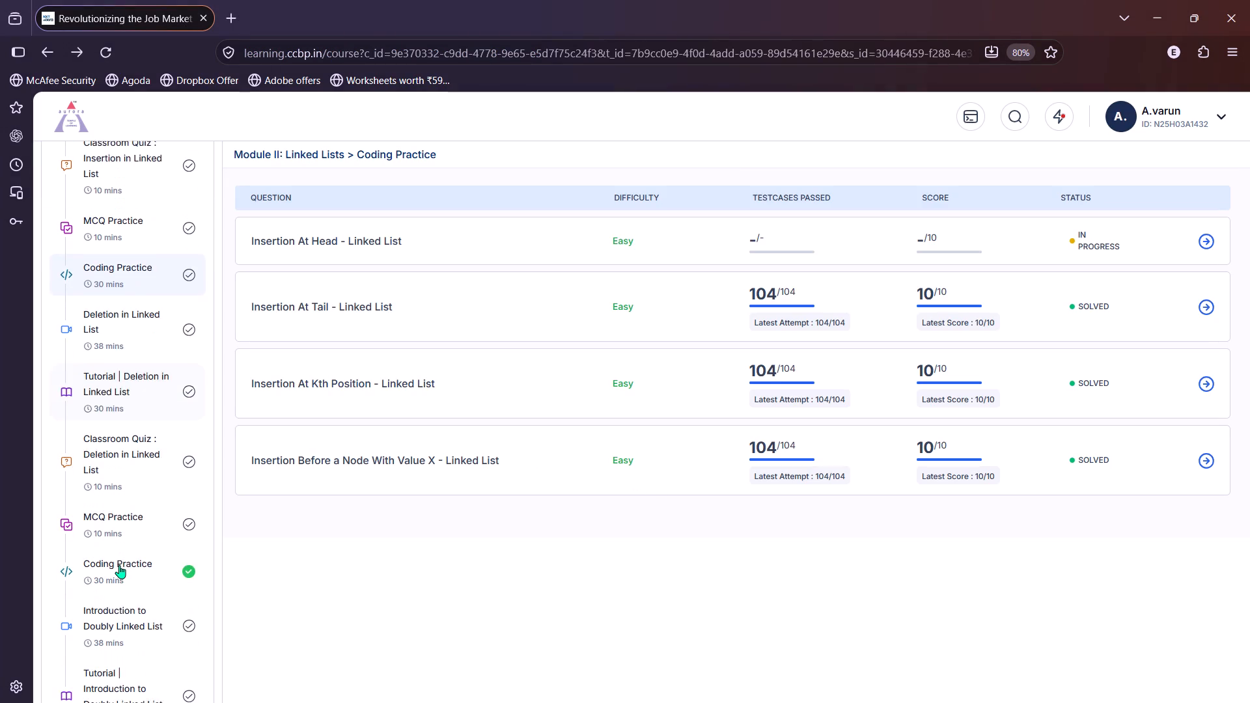
pyautogui.scroll(-1, 119, 565)
pyautogui.click(119, 565)
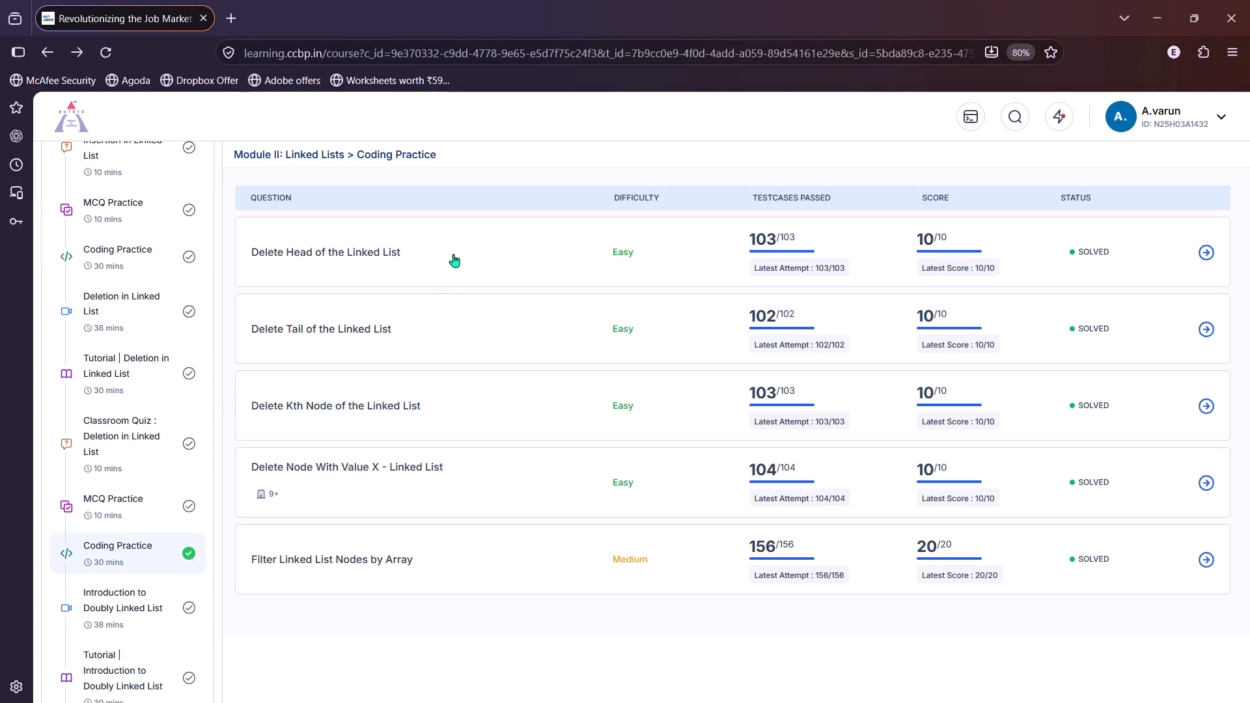
# Open Delete Head of the Linked List from the coding practice list and run its code.
pyautogui.click(454, 251)
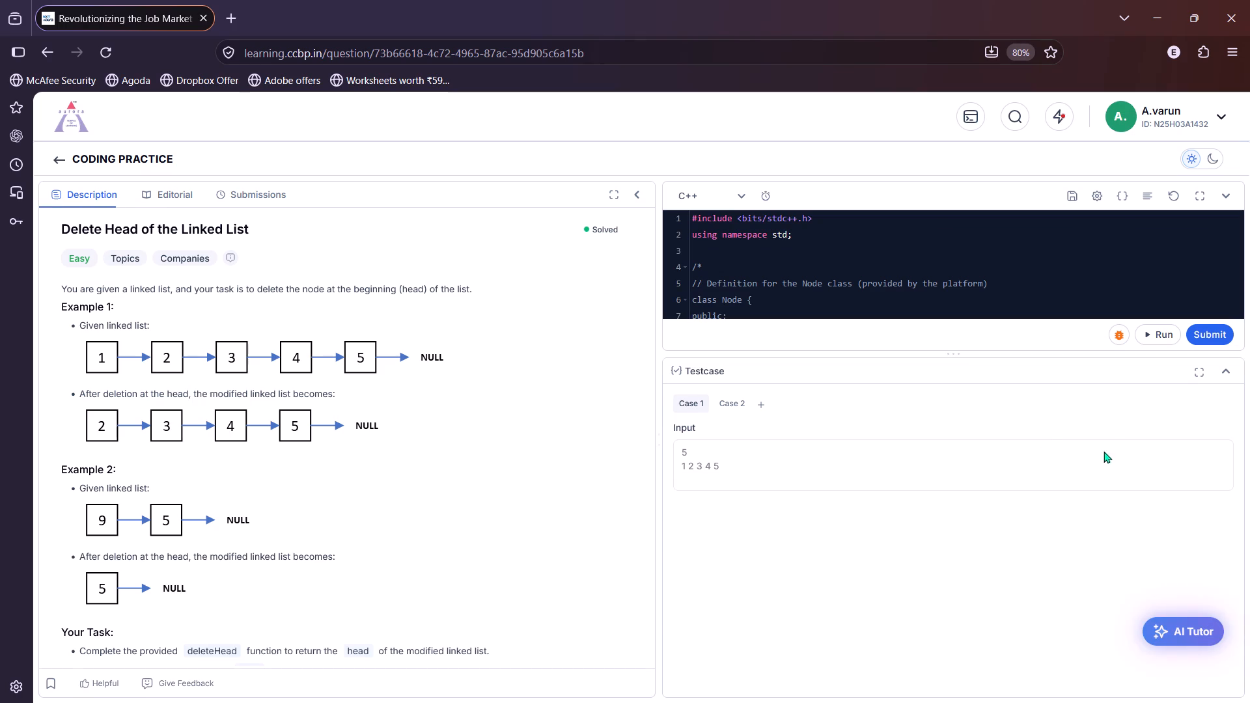
pyautogui.click(1159, 344)
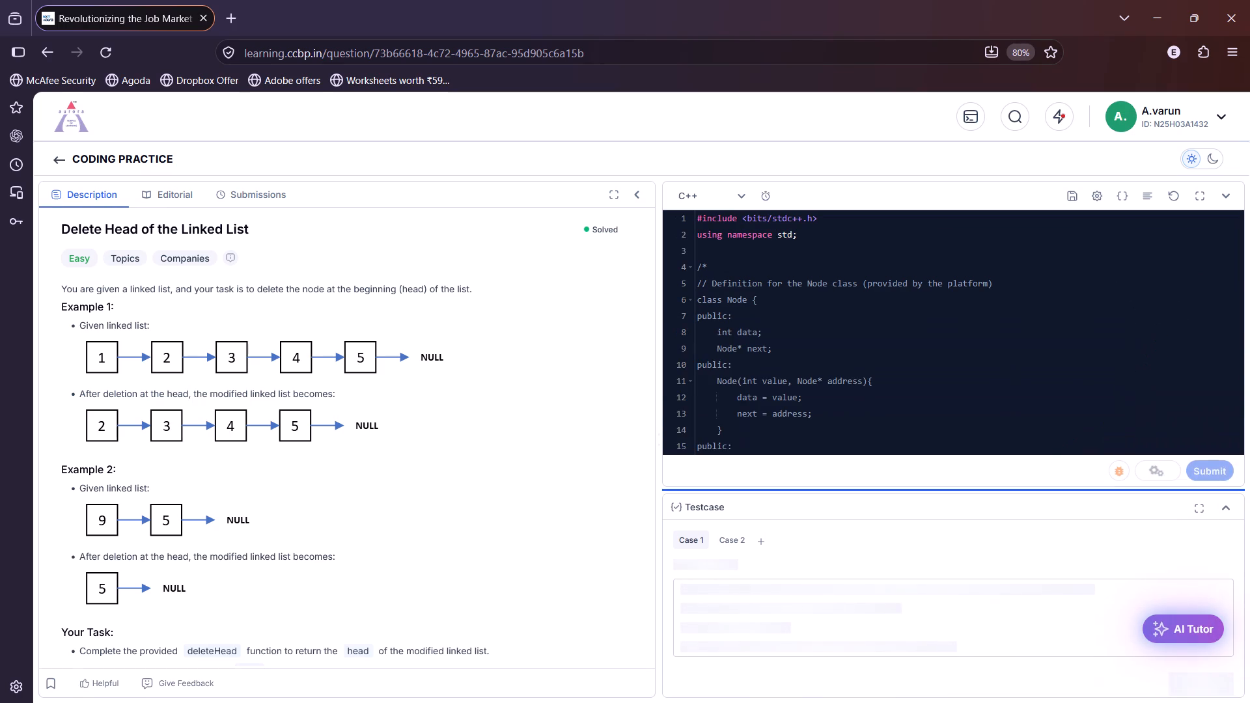
# Enlarge the Testcase pane until the outputs show, and capture a screenshot of the Delete Head of the Linked List page area.
pyautogui.moveTo(1023, 491); pyautogui.dragTo(995, 374)
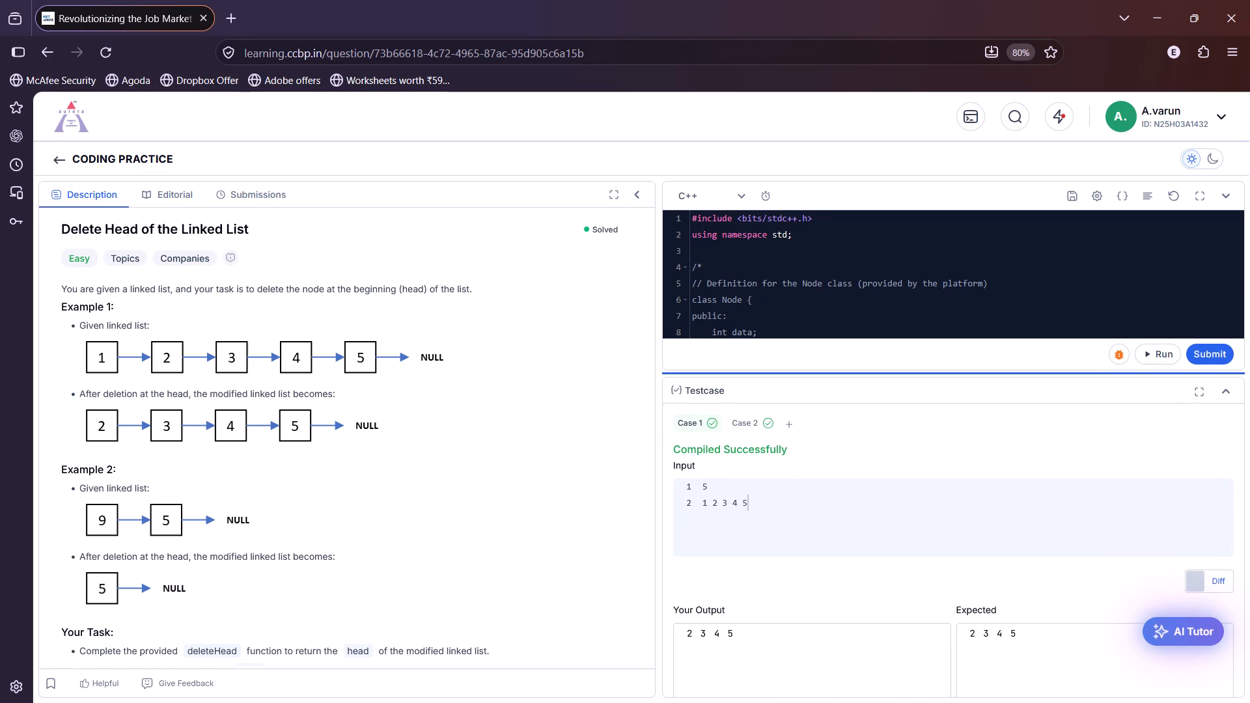
pyautogui.press('Print')
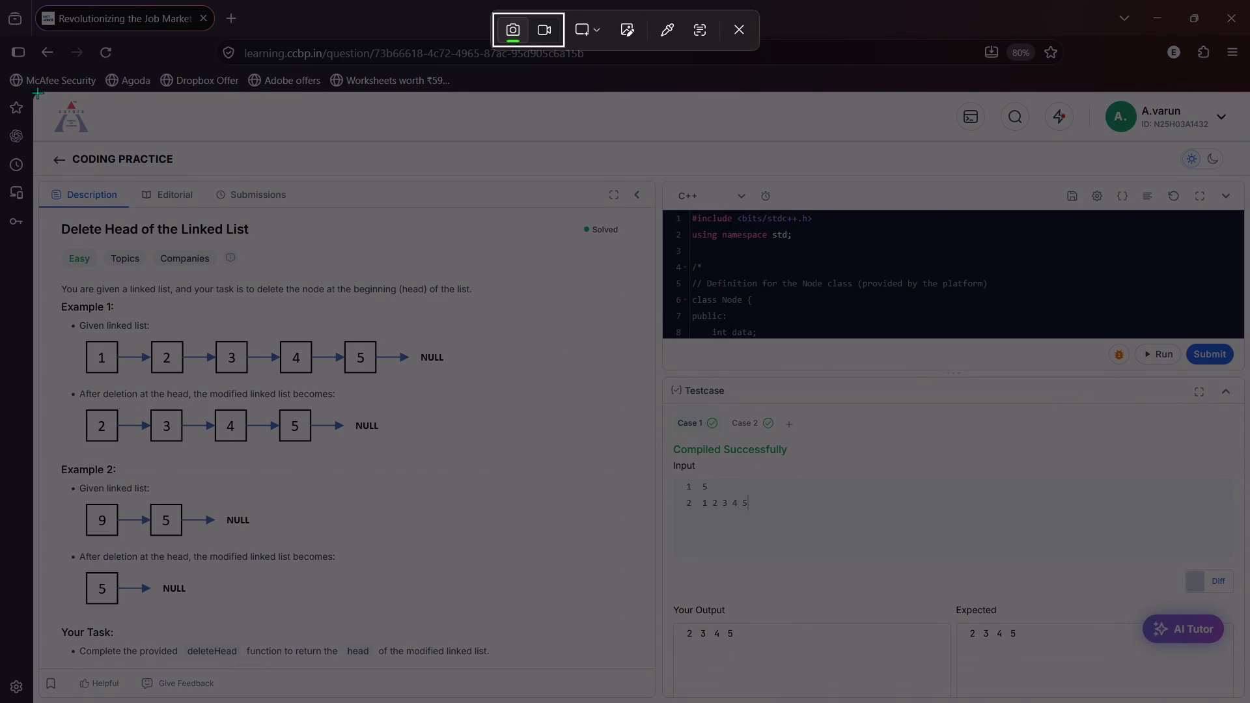
pyautogui.moveTo(37, 92); pyautogui.dragTo(1249, 702)
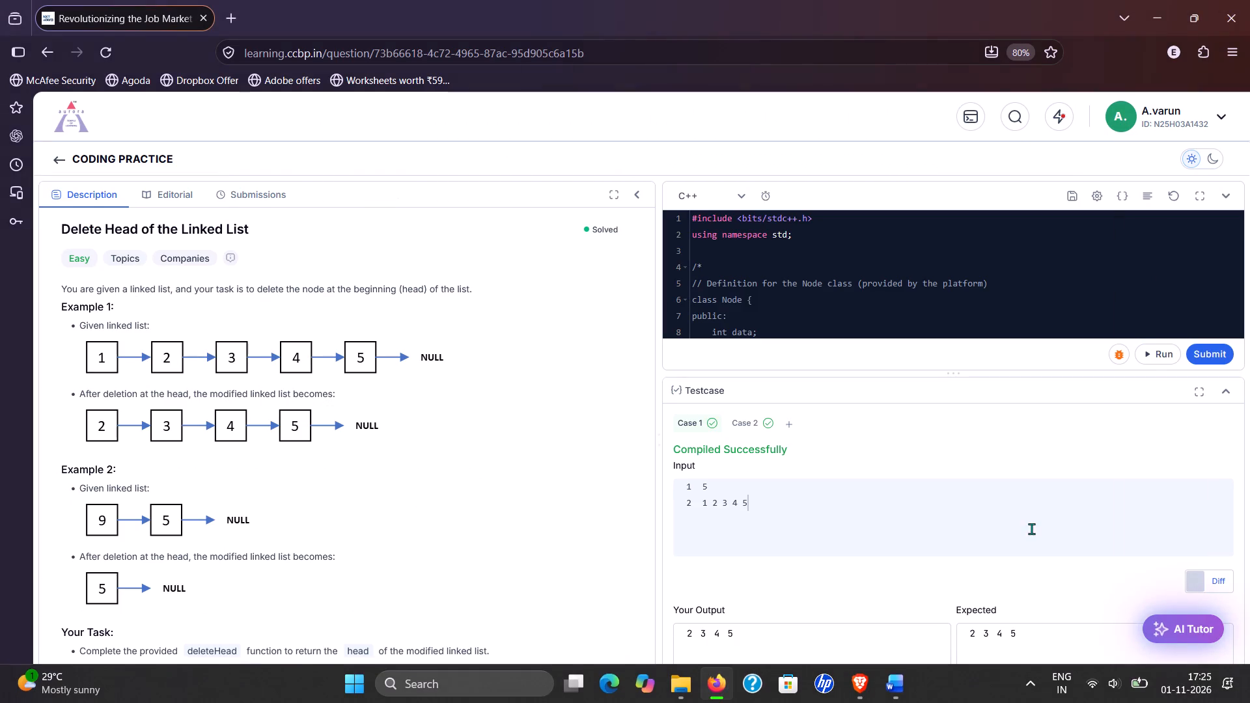
# Switch to the Word report and replace the old Delete Head of the Linked List screenshot above Q11 with the new capture.
pyautogui.scroll(-3, 831, 520)
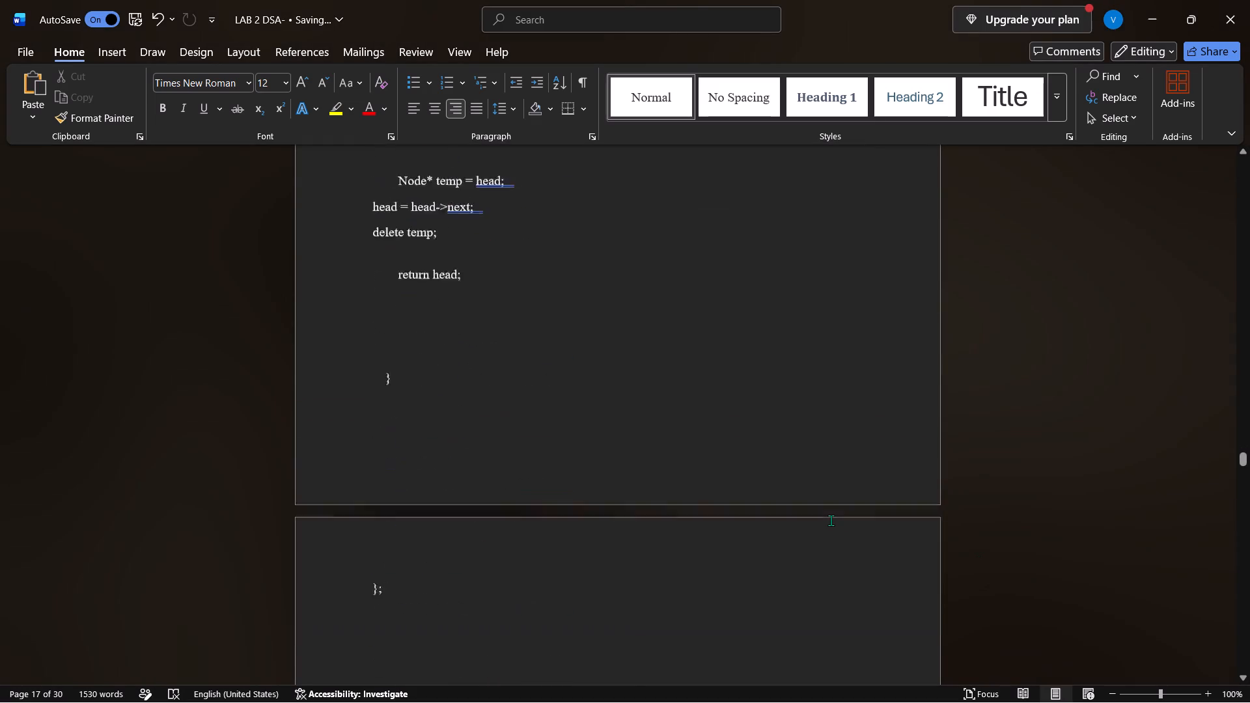
pyautogui.scroll(-2, 831, 520)
pyautogui.click(894, 556)
pyautogui.press('BackSpace')
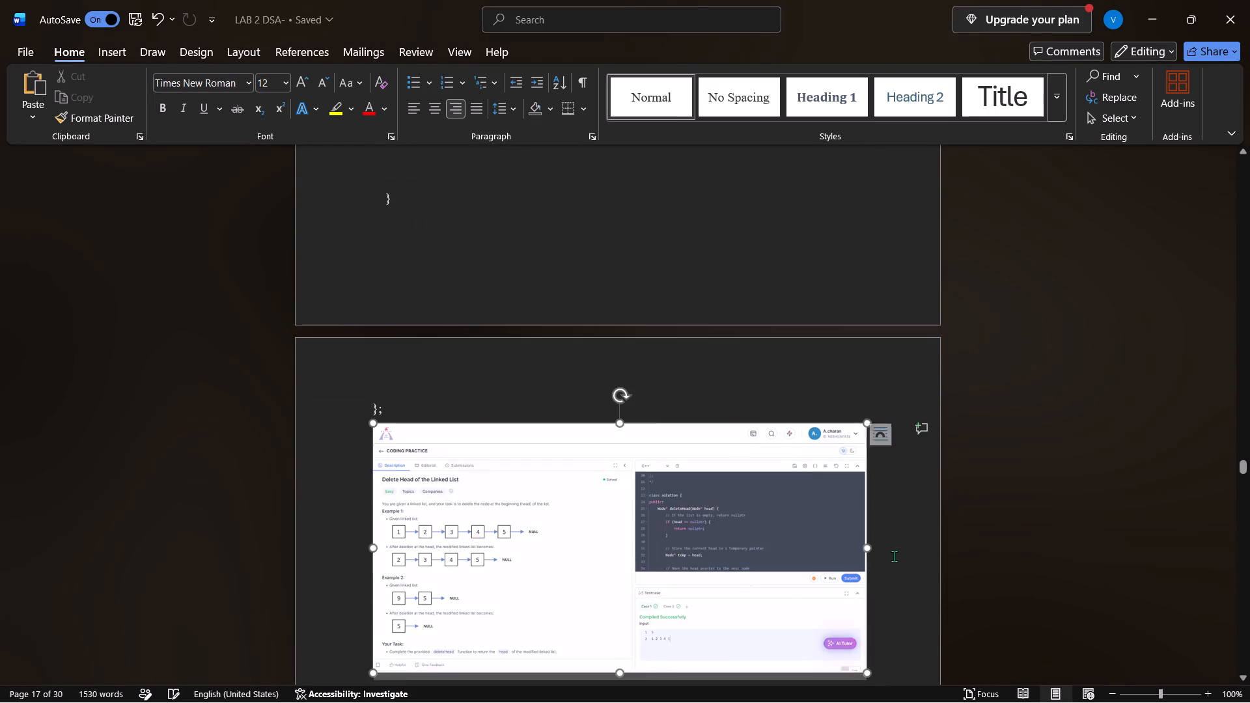
pyautogui.press('BackSpace')
pyautogui.hotkey('ctrl', 'v')
pyautogui.scroll(-3, 894, 556)
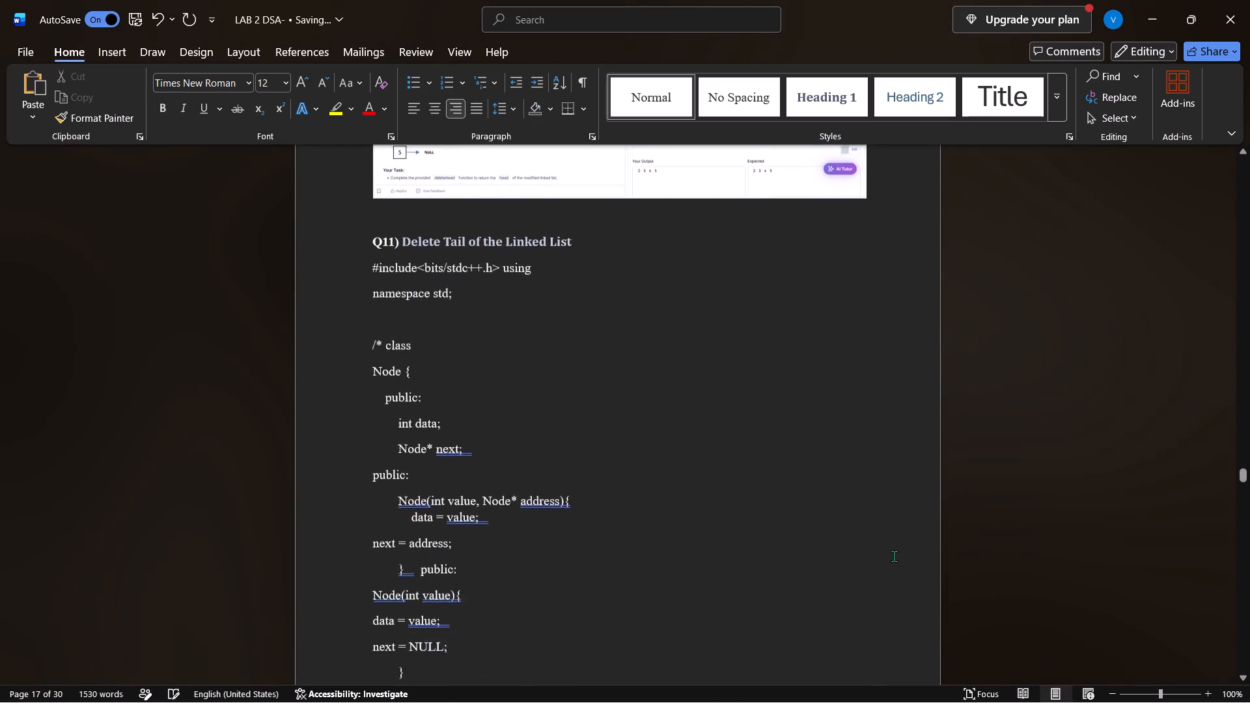
# Return to the coding practice list in Firefox, open Delete Tail of the Linked List and run its code.
pyautogui.hscroll(6, 894, 556)
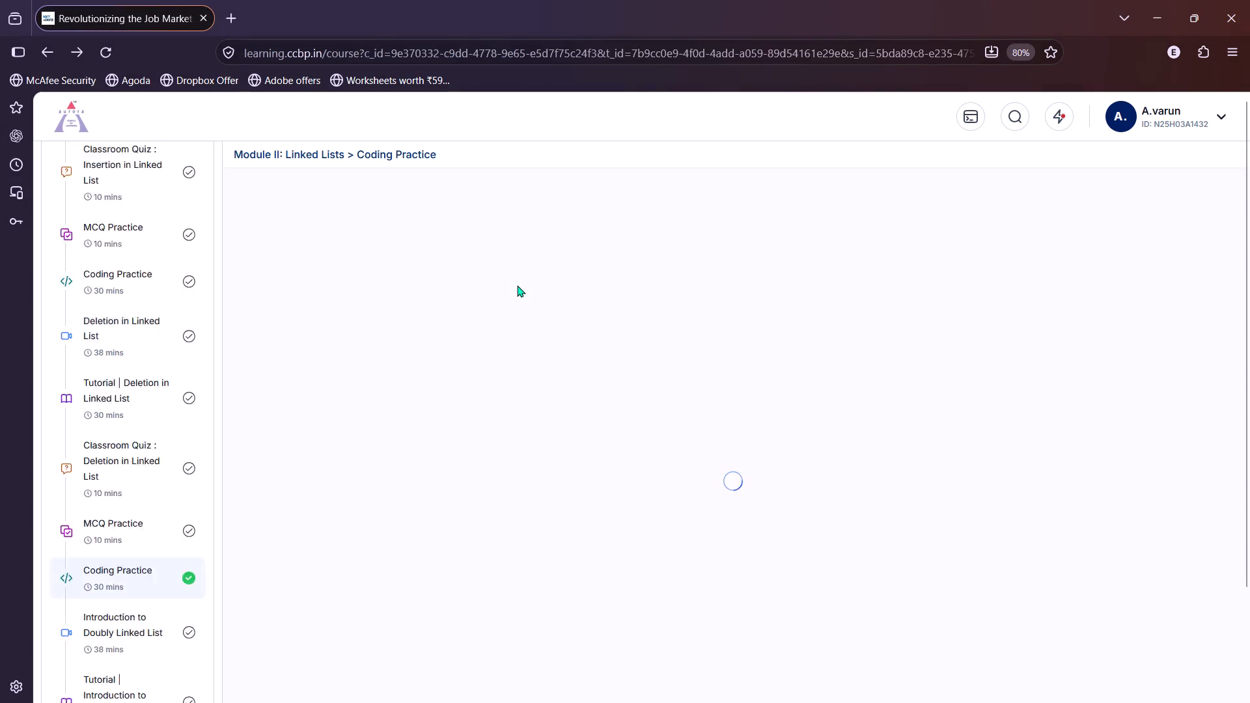
pyautogui.click(498, 314)
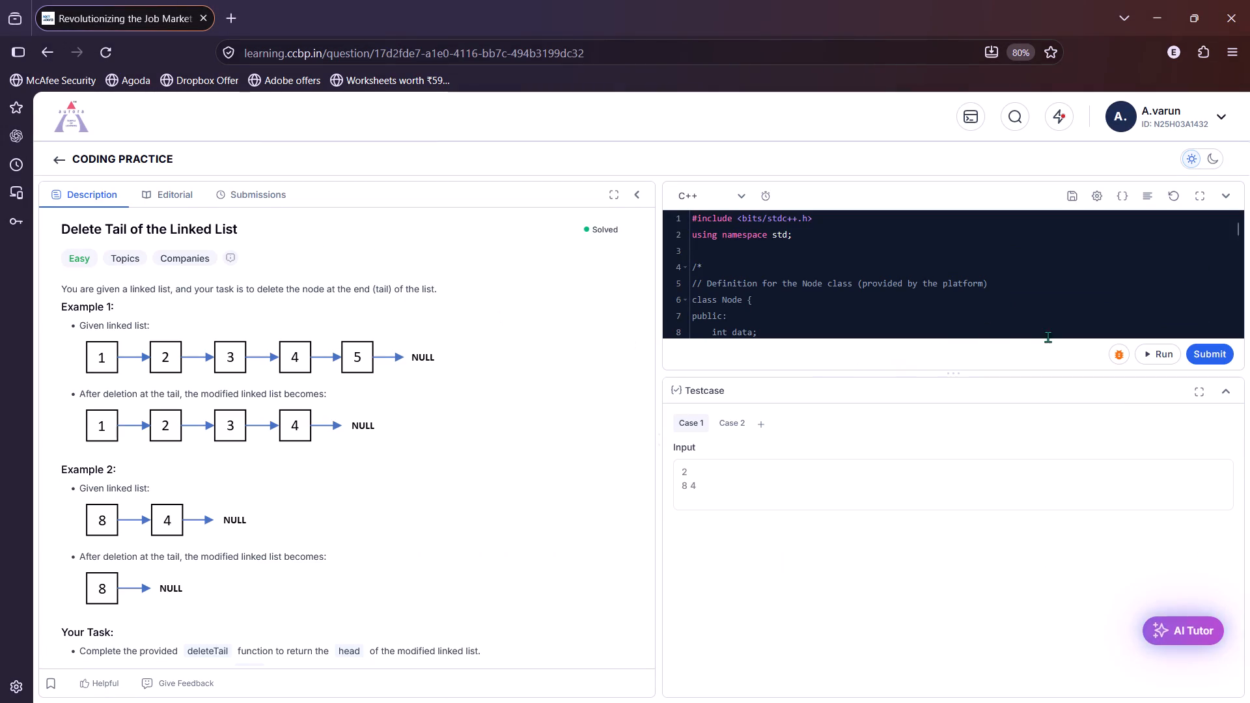
pyautogui.click(1159, 348)
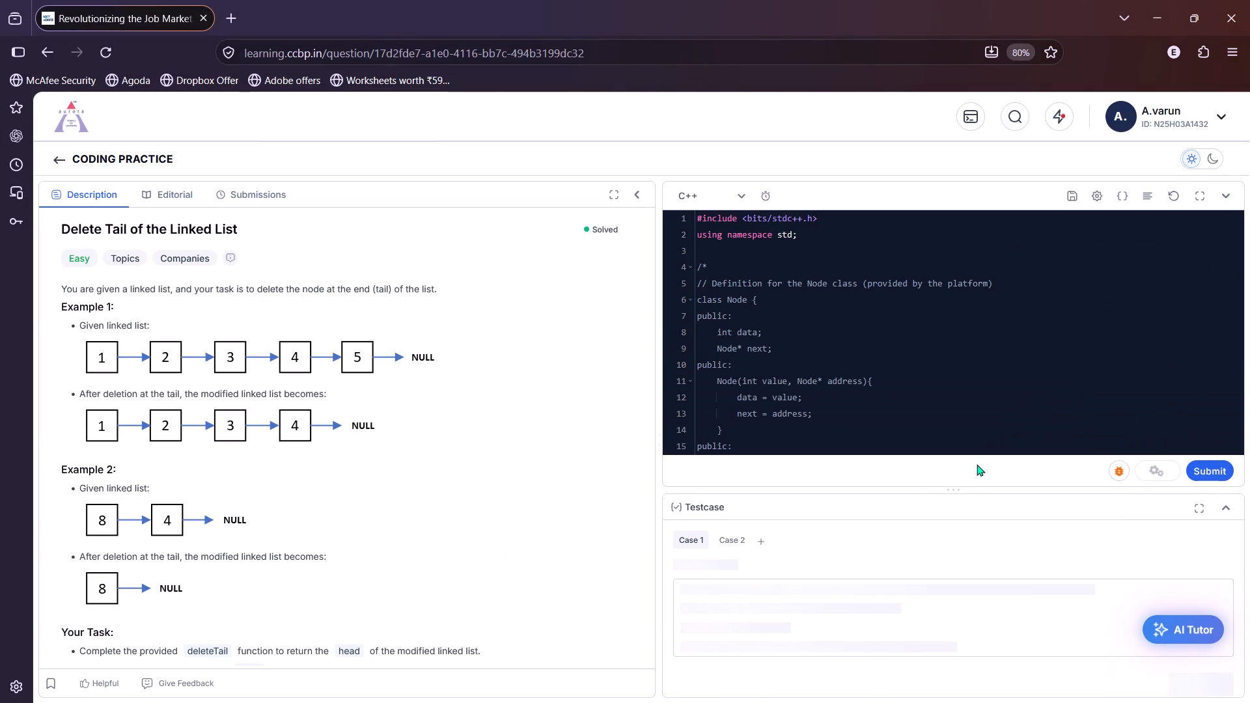
# Enlarge the Testcase pane until the outputs show, and capture a screenshot of the Delete Tail of the Linked List page area.
pyautogui.moveTo(970, 491); pyautogui.dragTo(945, 399)
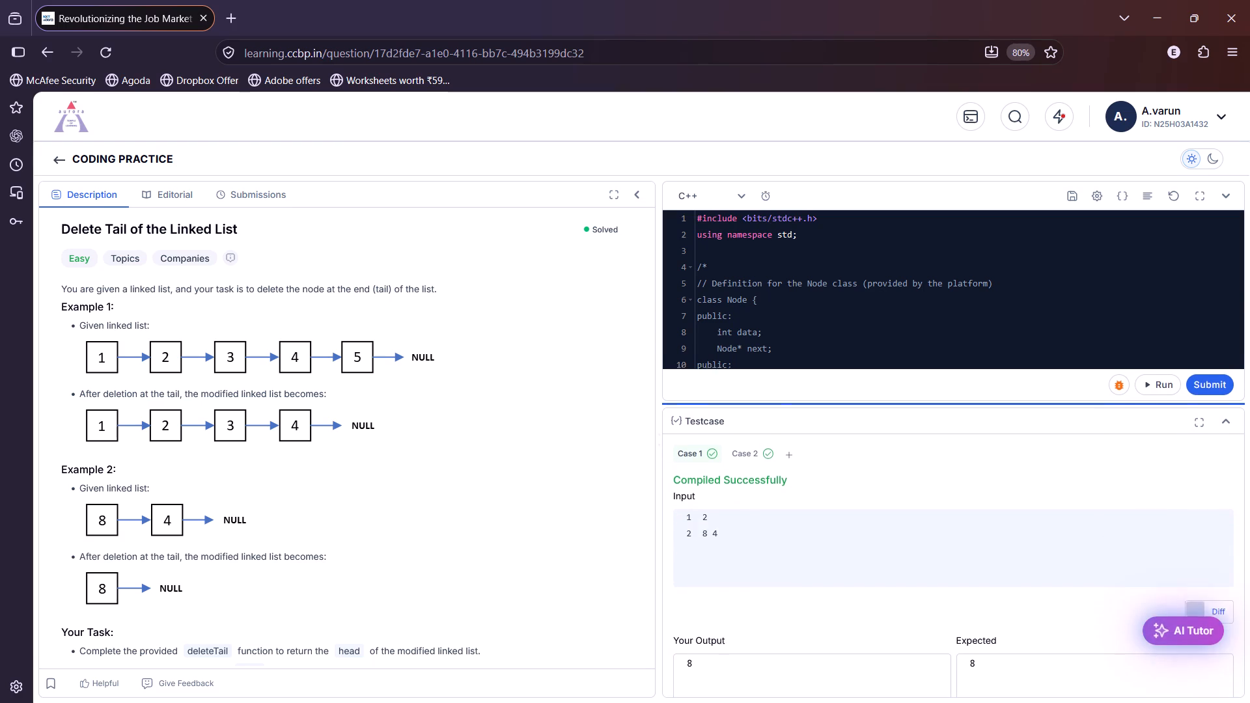
pyautogui.moveTo(945, 399); pyautogui.dragTo(945, 395)
pyautogui.press('Print')
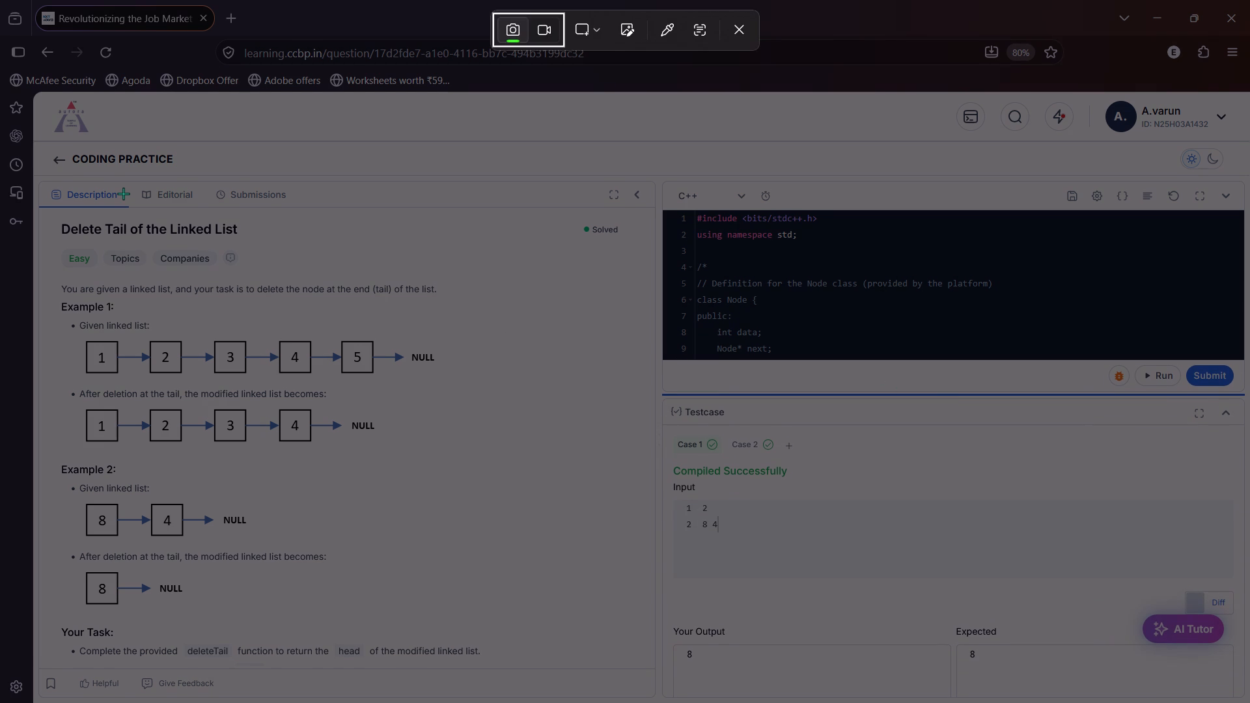
pyautogui.moveTo(35, 88); pyautogui.dragTo(1249, 702)
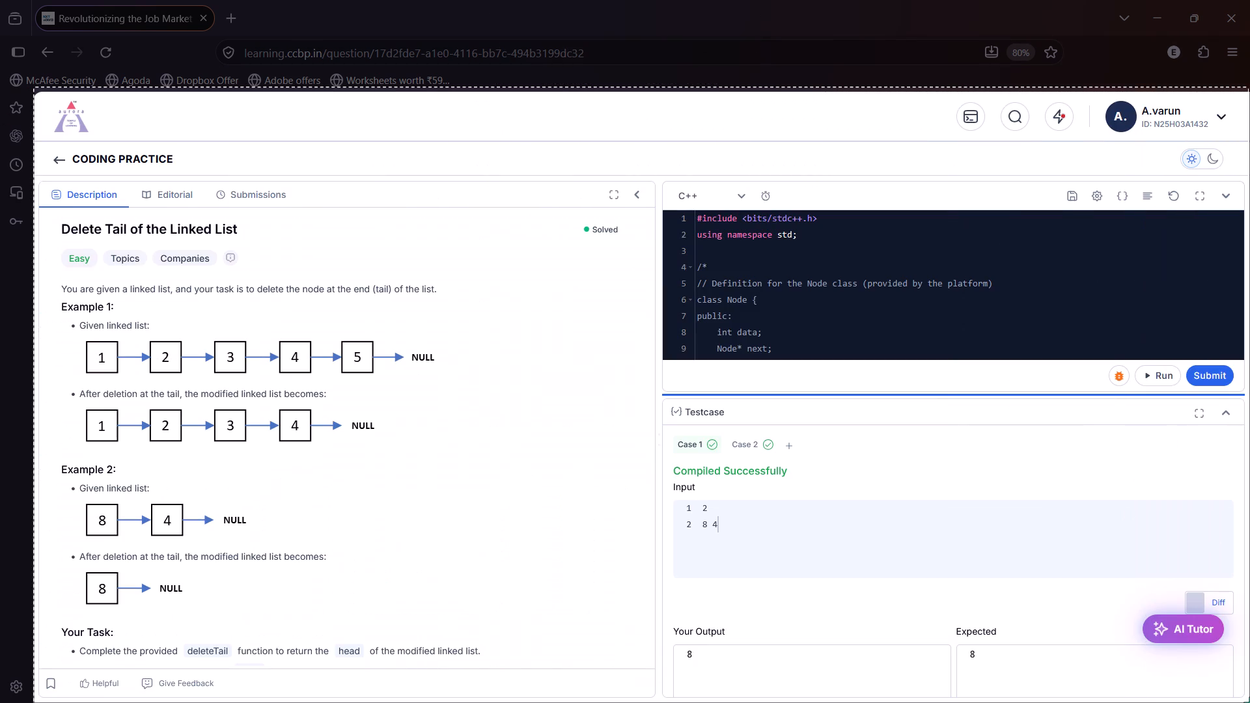
pyautogui.moveTo(1249, 702); pyautogui.dragTo(1249, 700)
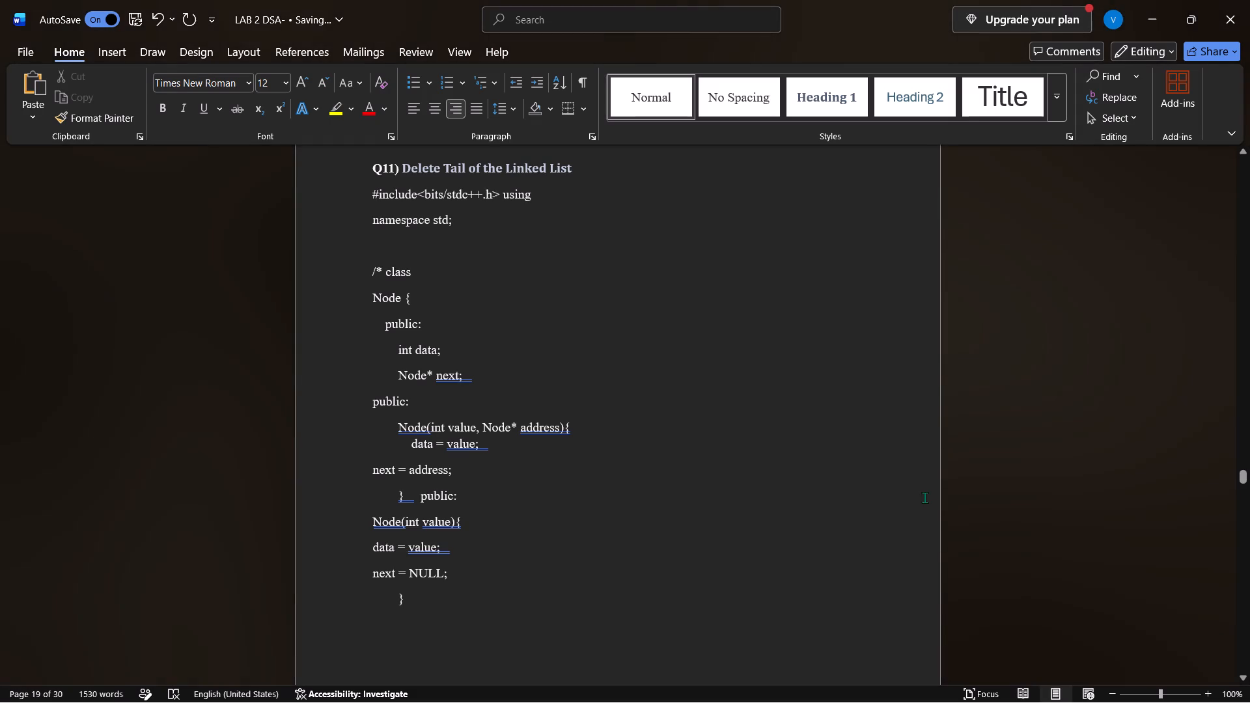
# Switch to the Word report and replace the old Delete Tail of the Linked List screenshot under Q11 with the new capture.
pyautogui.scroll(1, 924, 497)
pyautogui.scroll(-10, 924, 497)
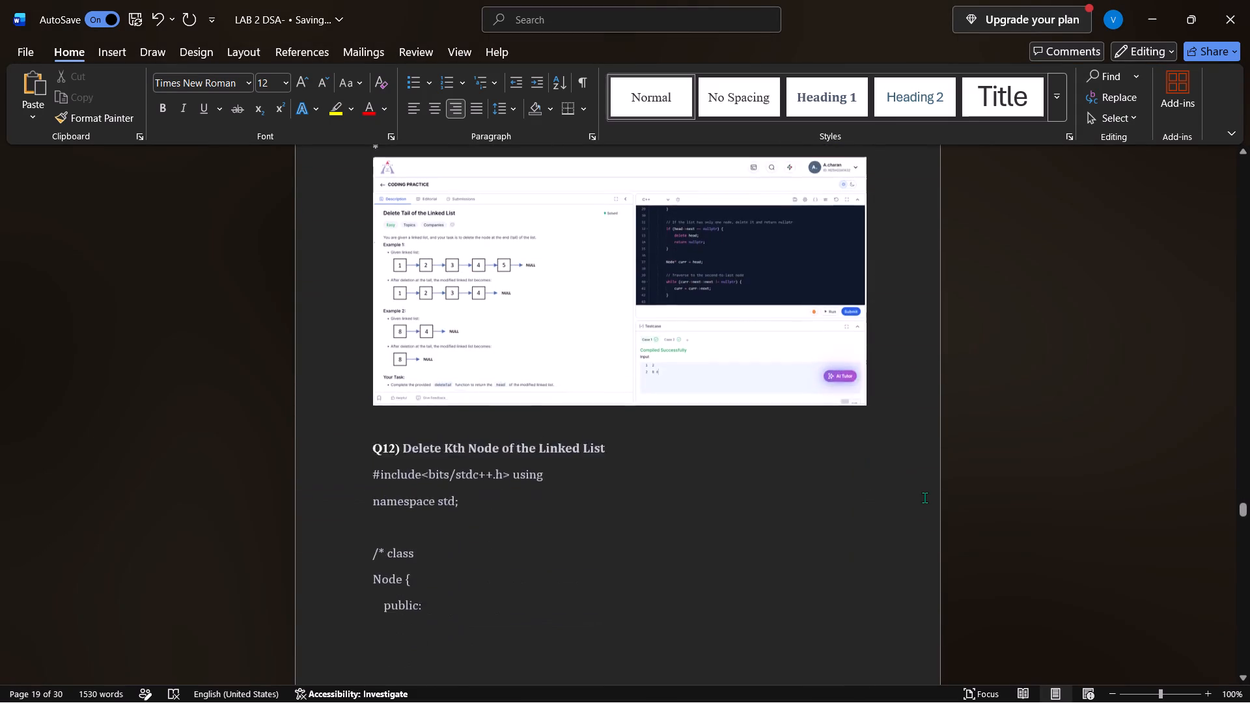
pyautogui.scroll(1, 924, 497)
pyautogui.click(877, 398)
pyautogui.press('BackSpace')
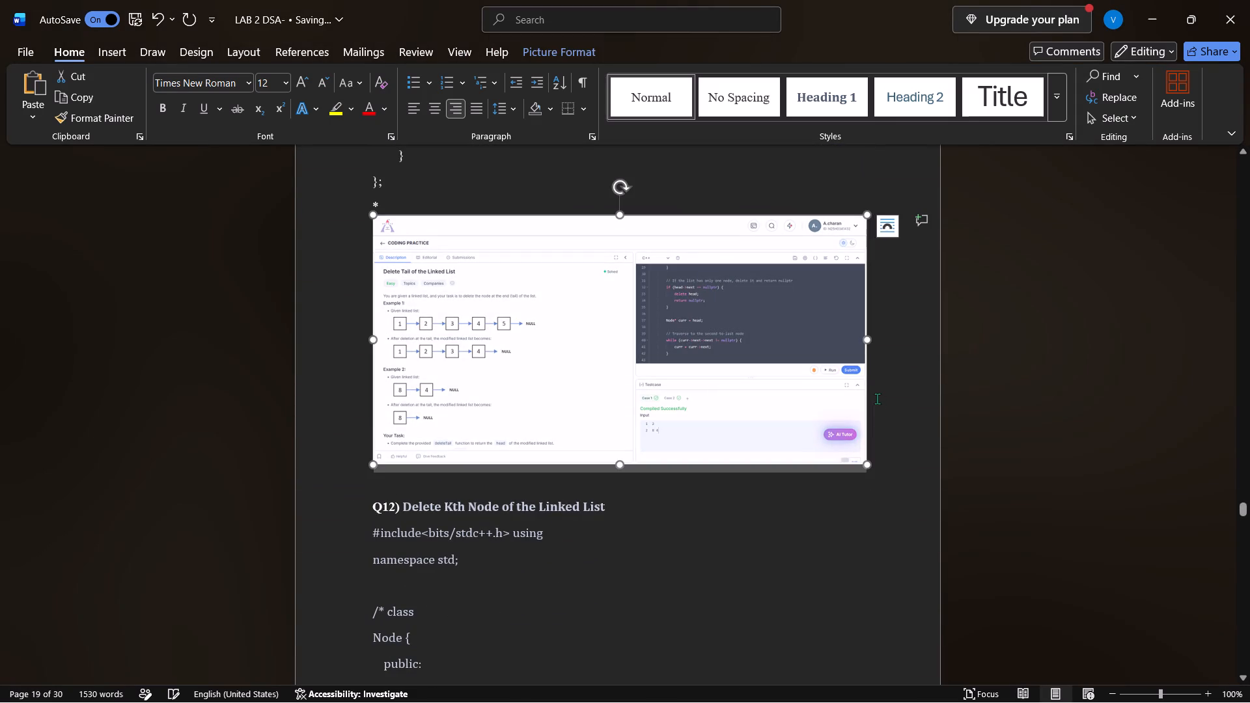
pyautogui.press('BackSpace')
pyautogui.hotkey('ctrl', 'v')
pyautogui.scroll(-2, 877, 398)
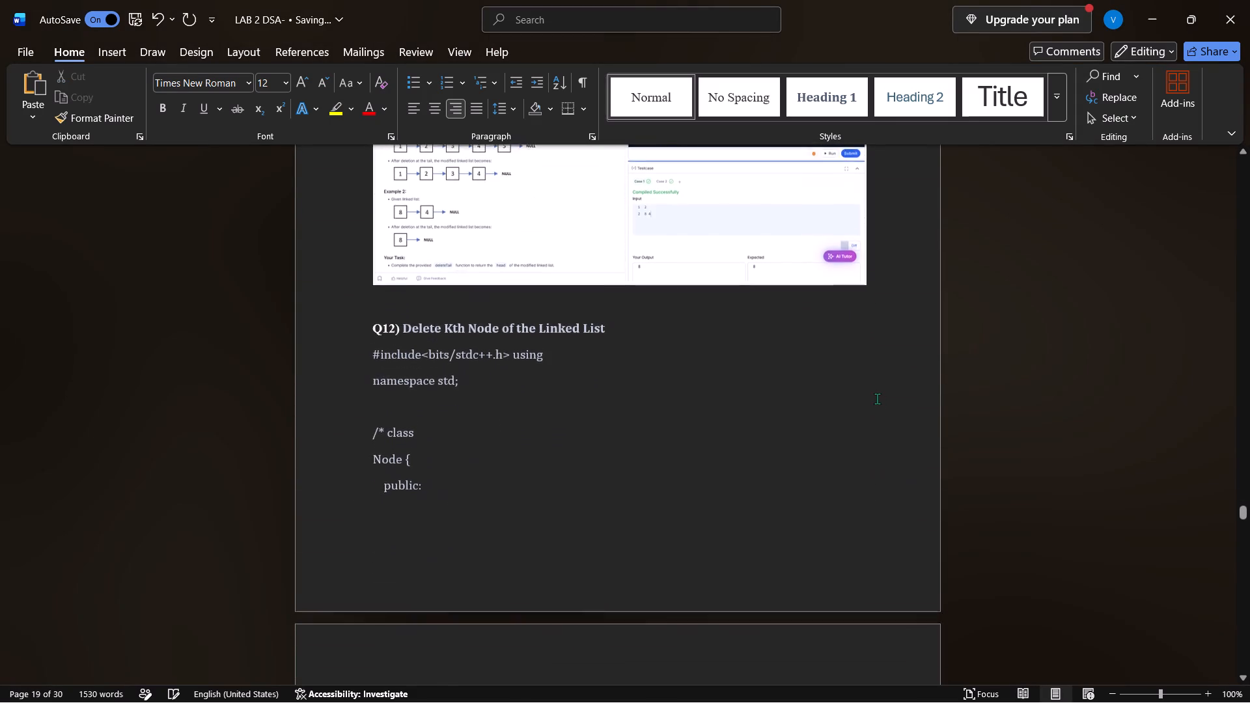
# Return to the coding practice list in Firefox, open Delete Kth Node of the Linked List and run its code.
pyautogui.hscroll(9, 877, 398)
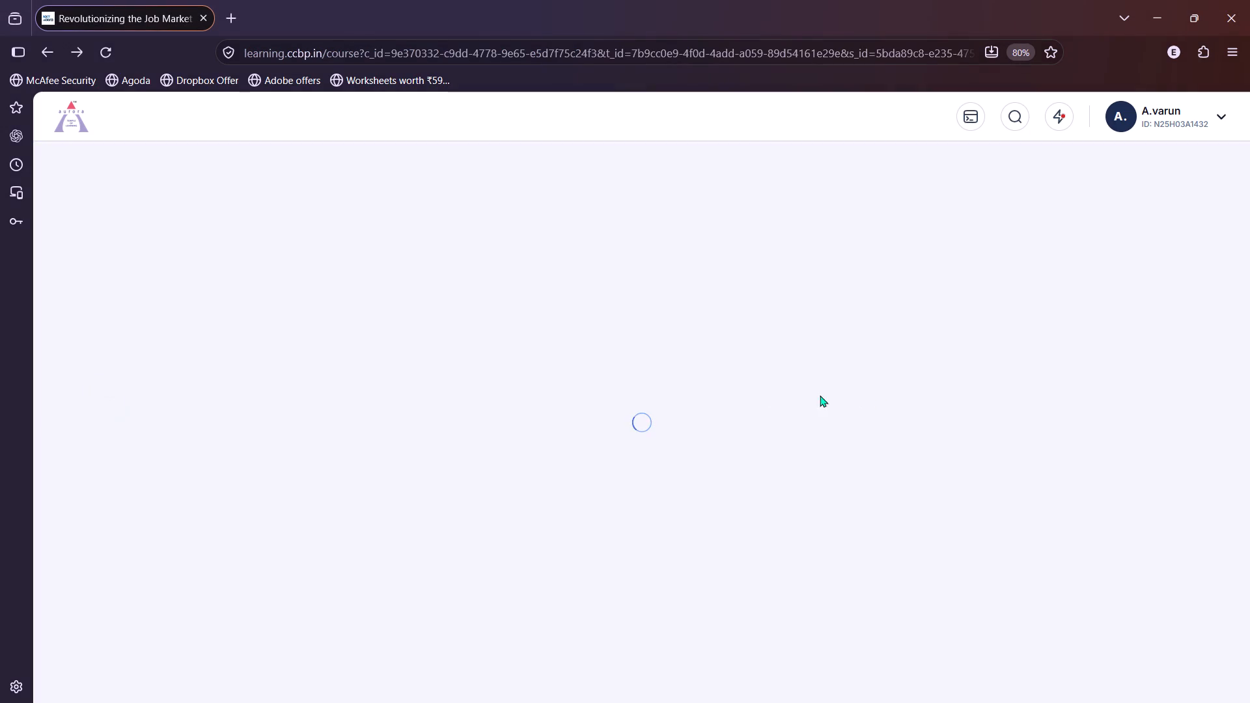
pyautogui.click(420, 381)
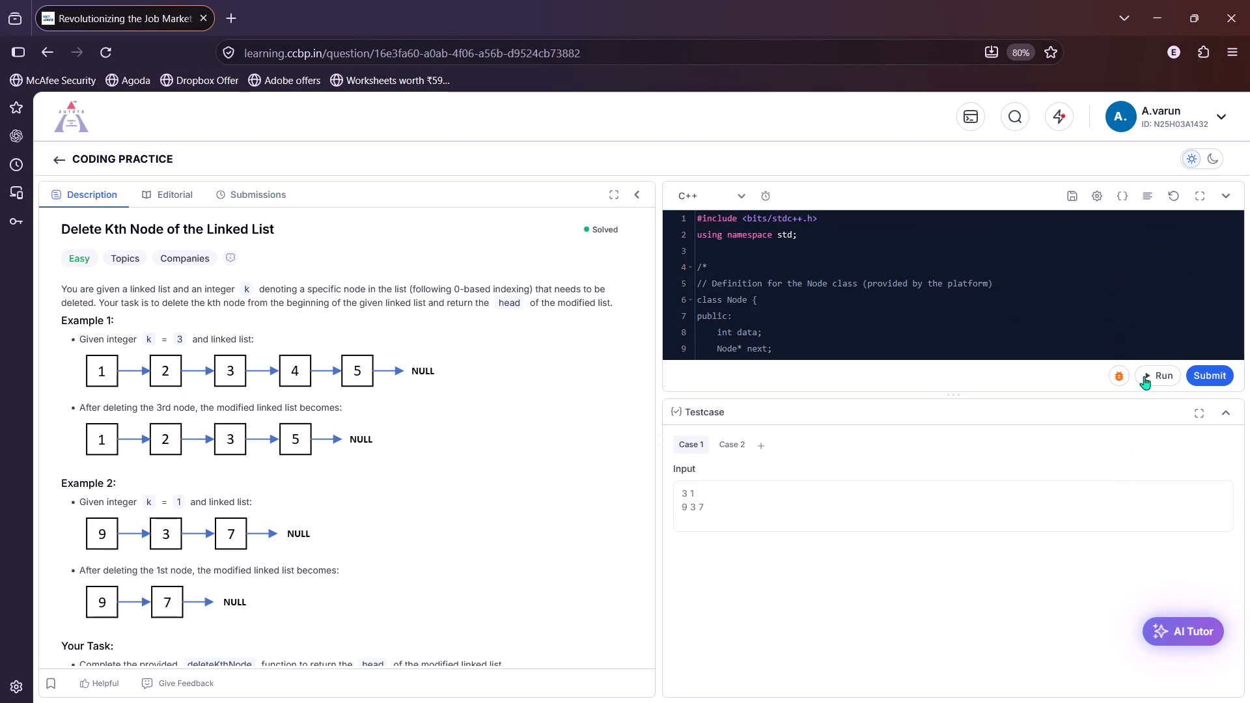
pyautogui.click(1144, 376)
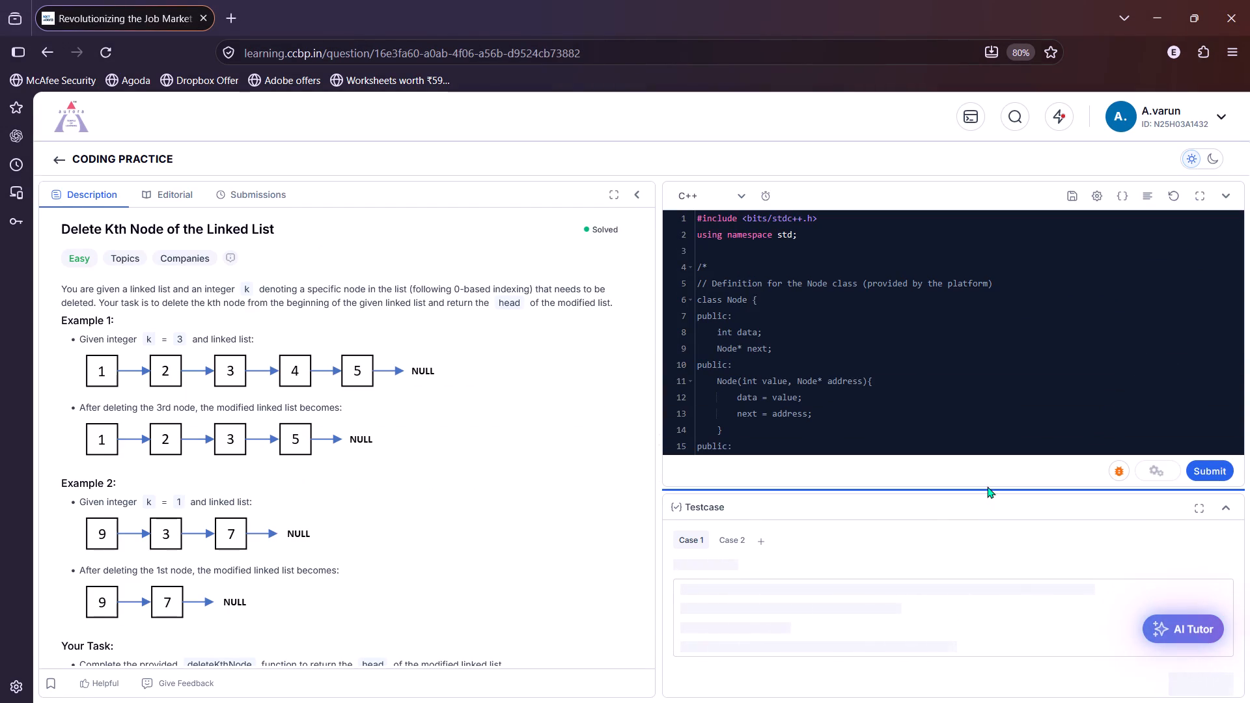
# Enlarge the Testcase pane until the outputs show, and capture a screenshot of the Delete Kth Node of the Linked List page area.
pyautogui.moveTo(987, 488); pyautogui.dragTo(937, 404)
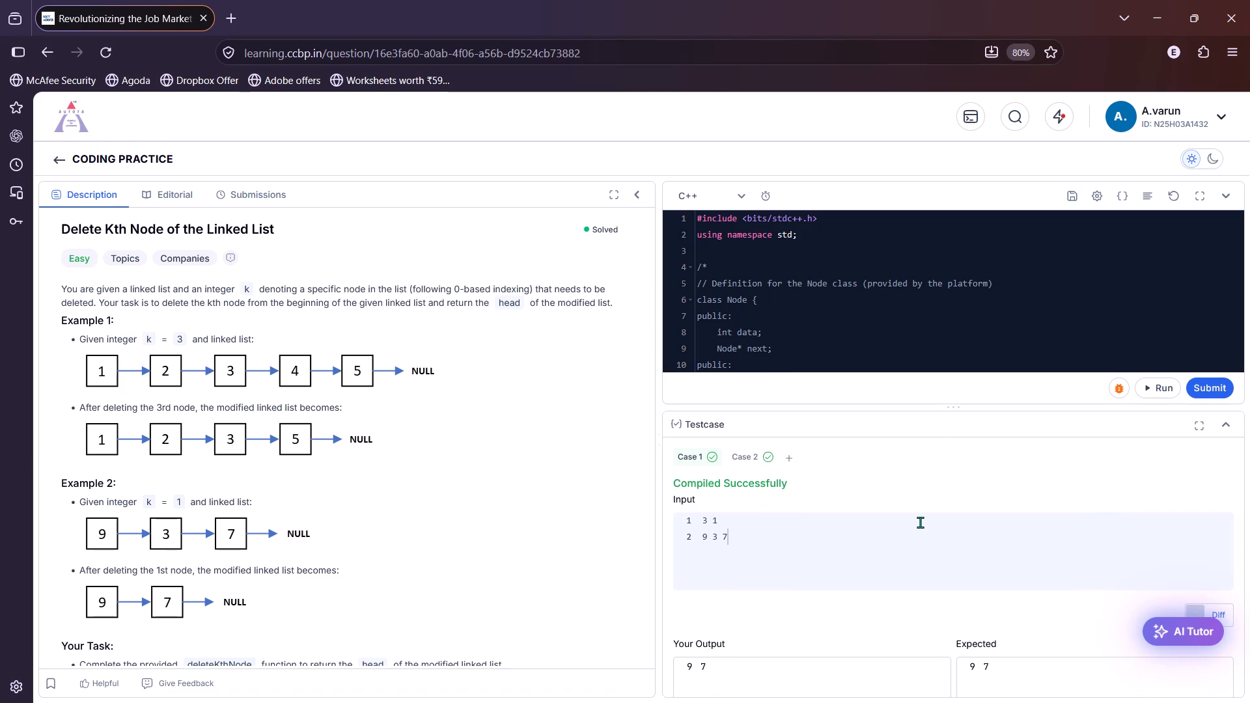
pyautogui.press('Print')
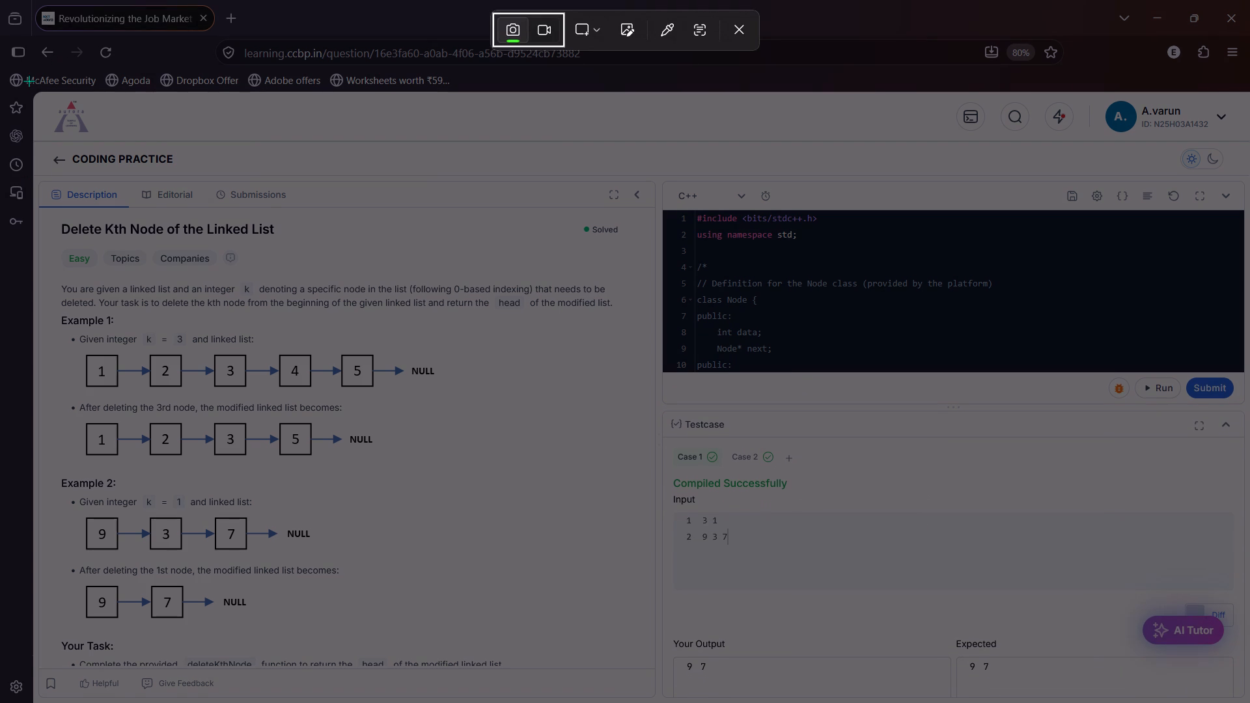
pyautogui.moveTo(33, 90); pyautogui.dragTo(1249, 702)
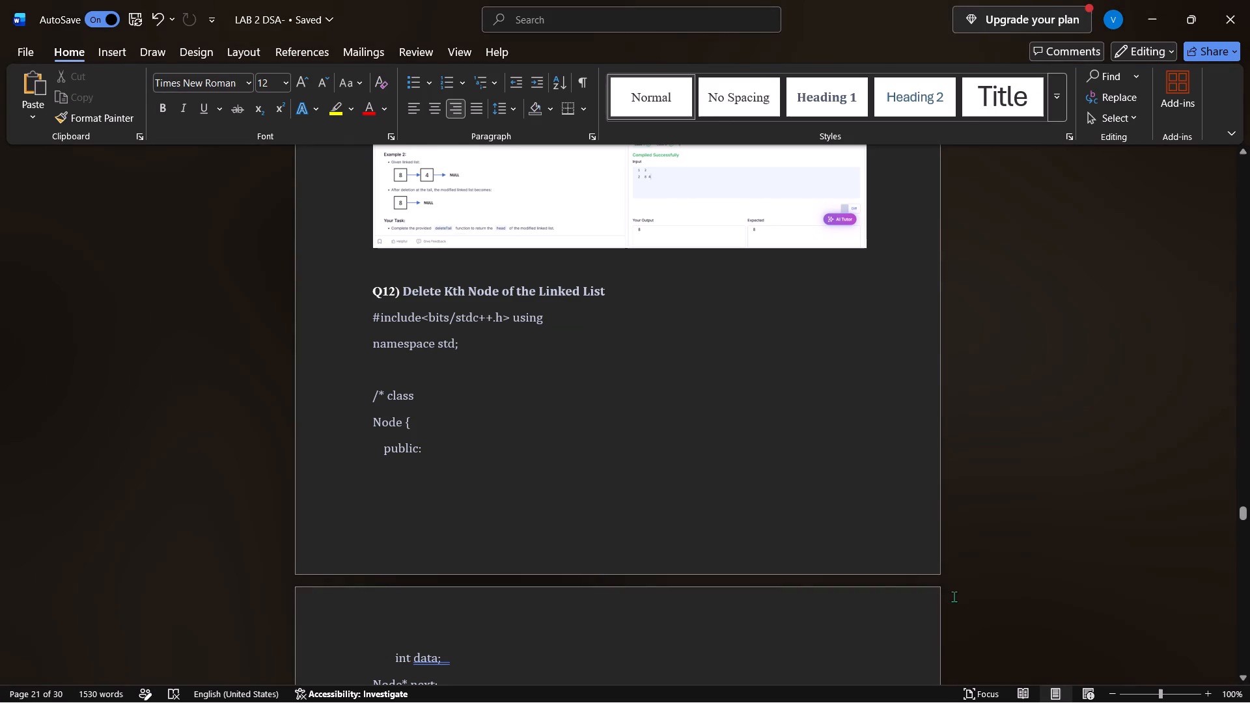
# Switch to the Word report and replace the old Delete Kth Node of the Linked List screenshot under Q12 with the new capture.
pyautogui.scroll(1, 954, 596)
pyautogui.scroll(-8, 954, 596)
pyautogui.scroll(3, 954, 596)
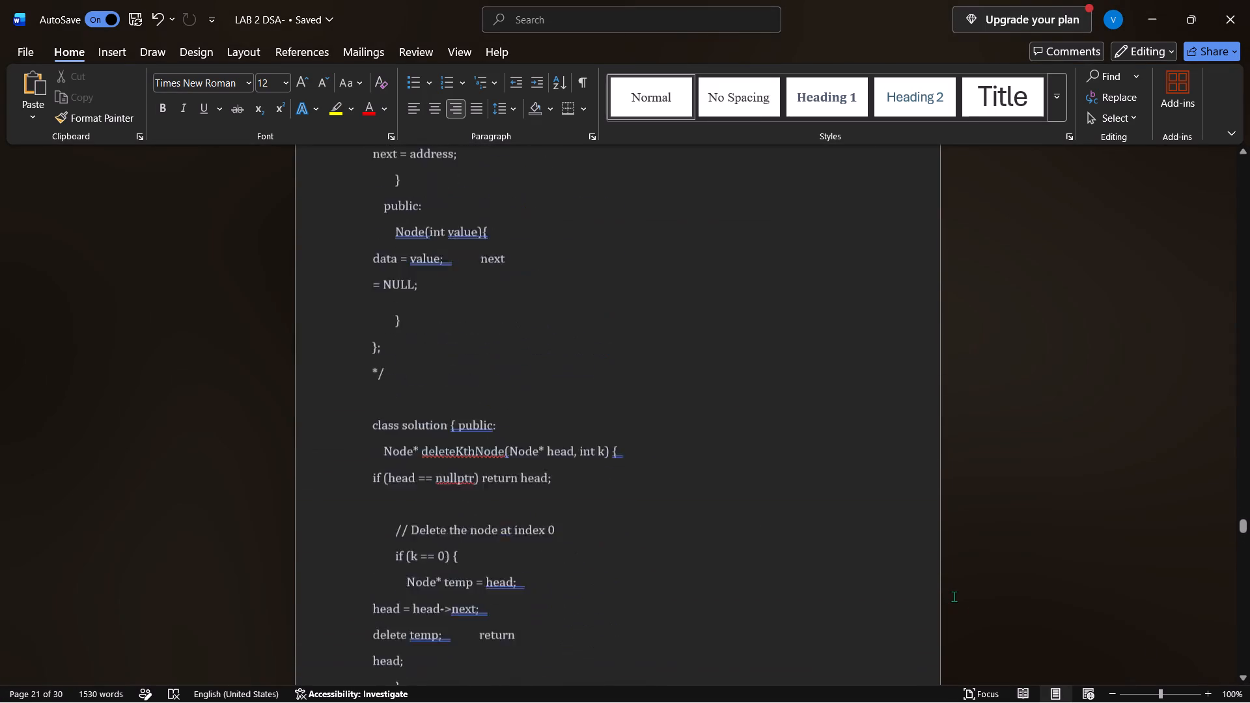
pyautogui.scroll(5, 954, 596)
pyautogui.scroll(-3, 954, 596)
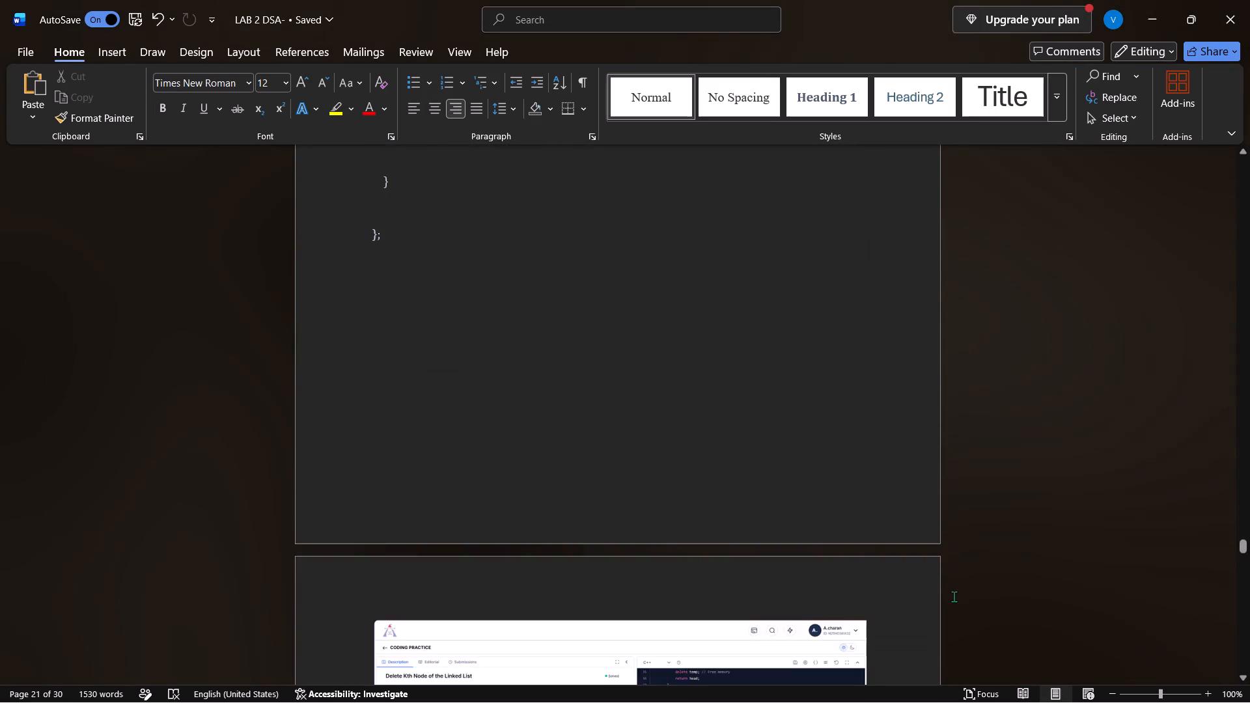
pyautogui.scroll(-1, 954, 596)
pyautogui.click(908, 366)
pyautogui.press('BackSpace')
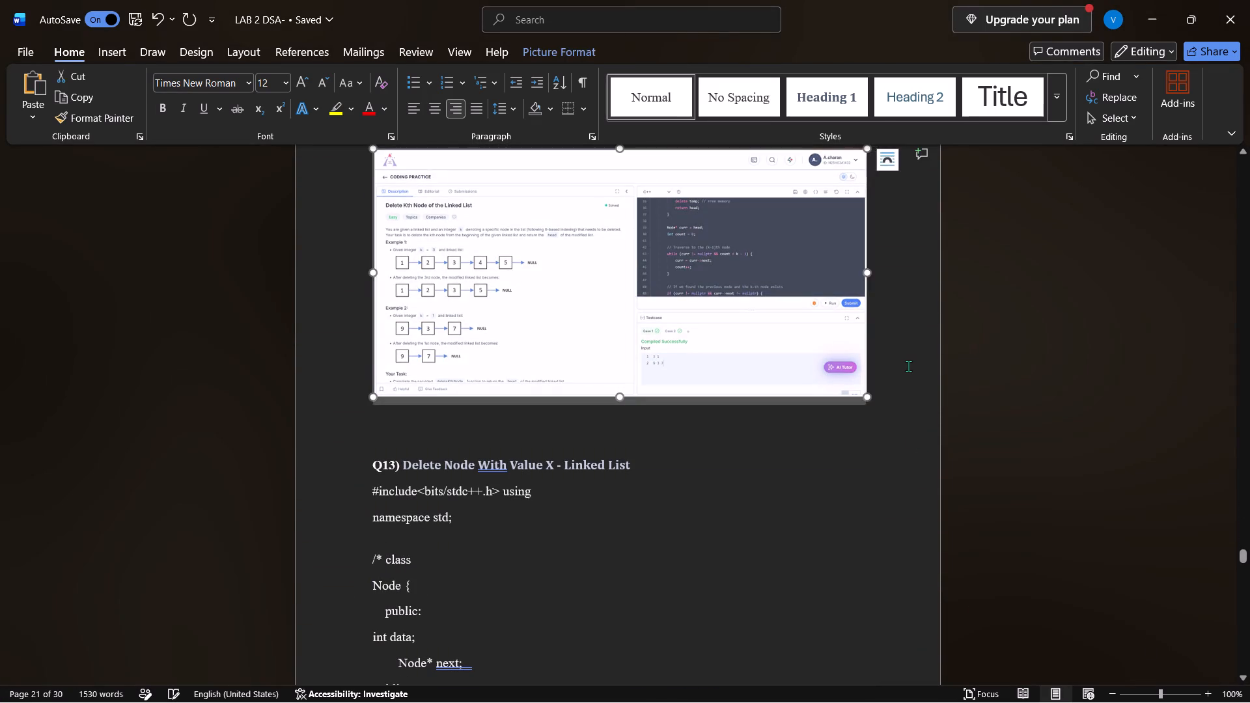
pyautogui.press('BackSpace')
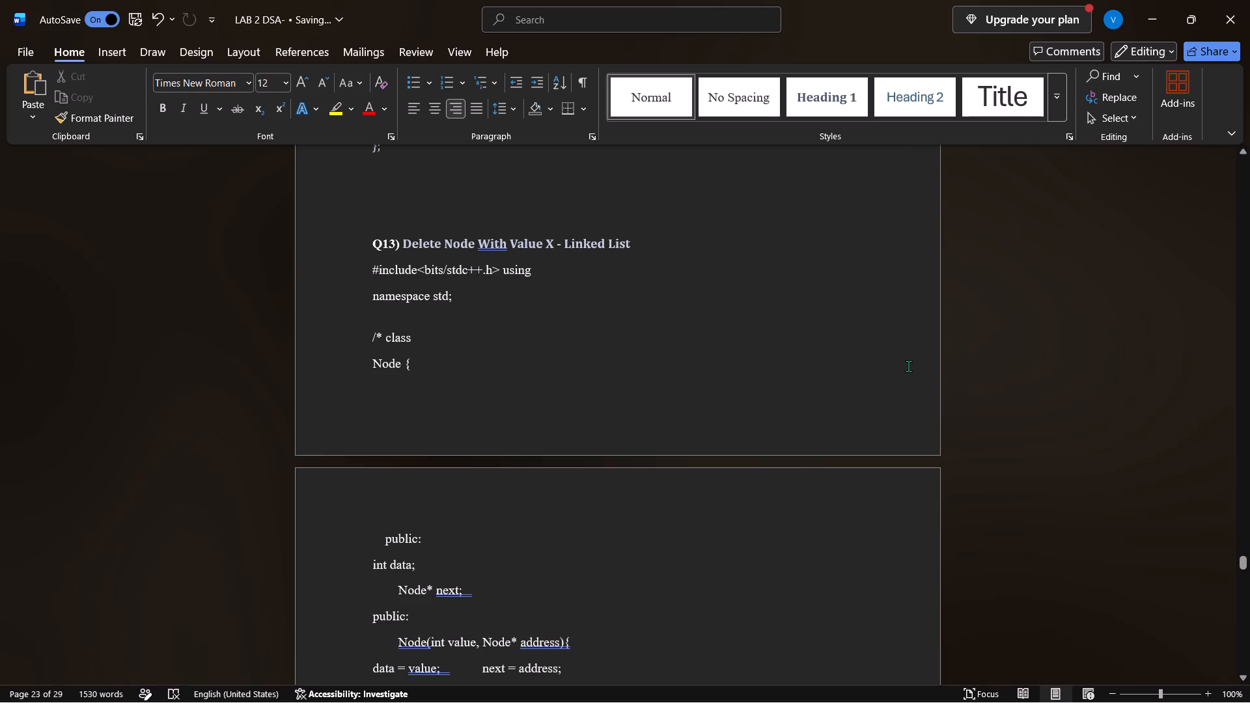
pyautogui.hotkey('ctrl', 'v')
pyautogui.scroll(-3, 908, 366)
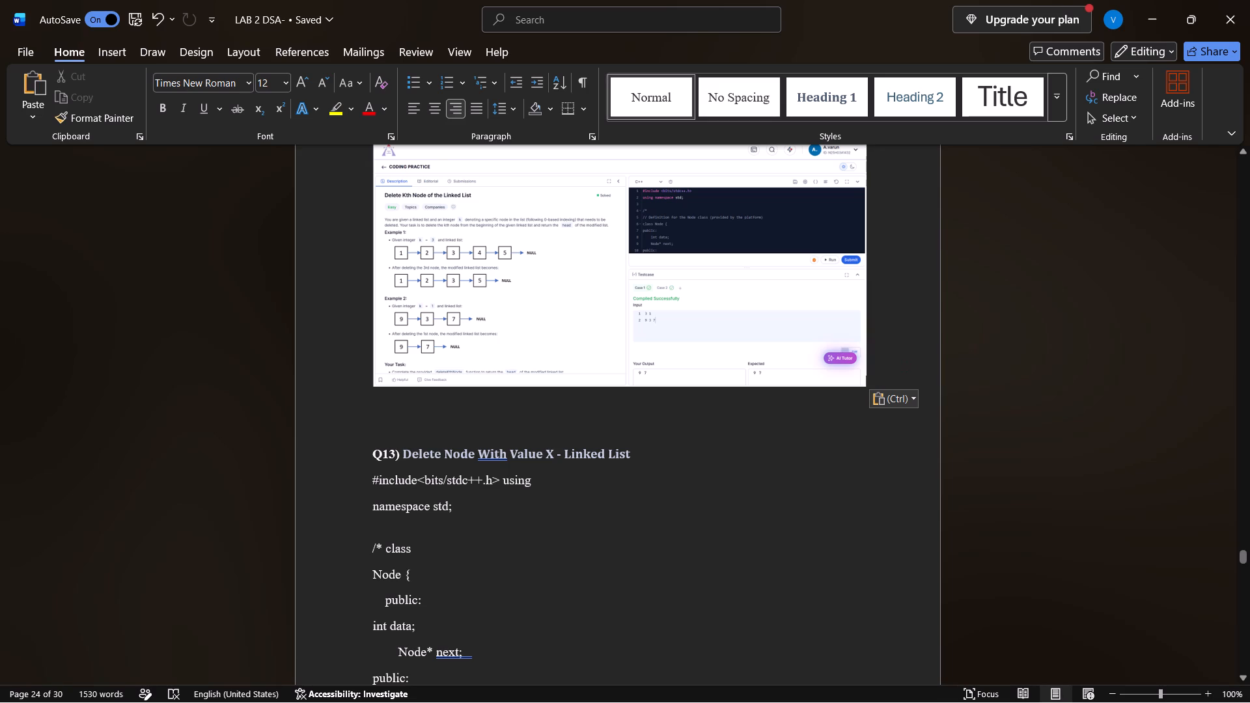
pyautogui.scroll(-5, 770, 371)
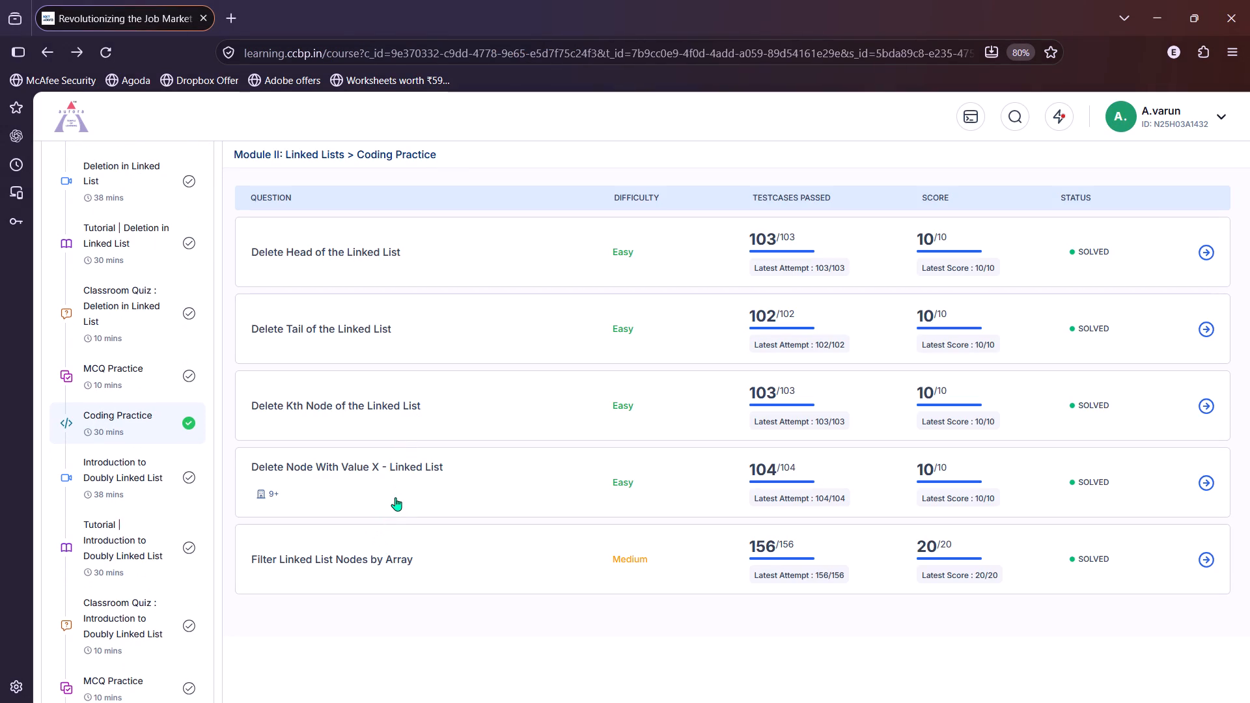
# Switch to Firefox, open Delete Node With Value X - Linked List from the coding practice list and run its code.
pyautogui.click(395, 497)
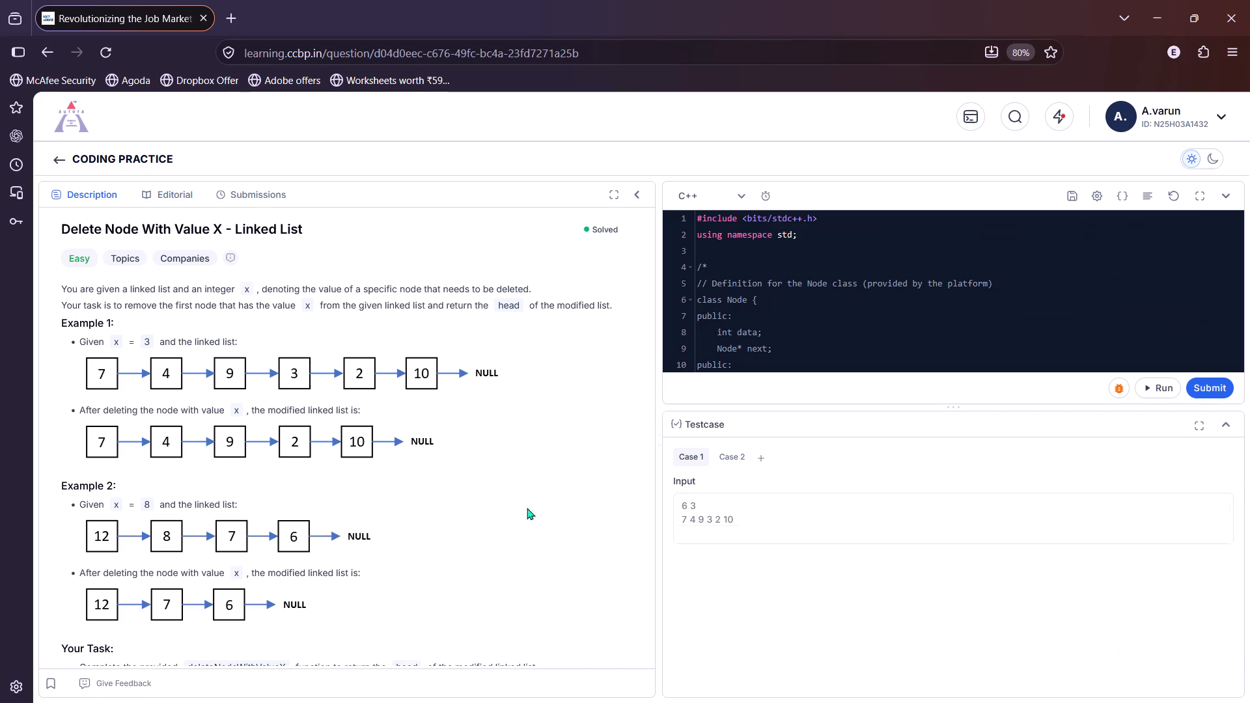
pyautogui.click(1164, 383)
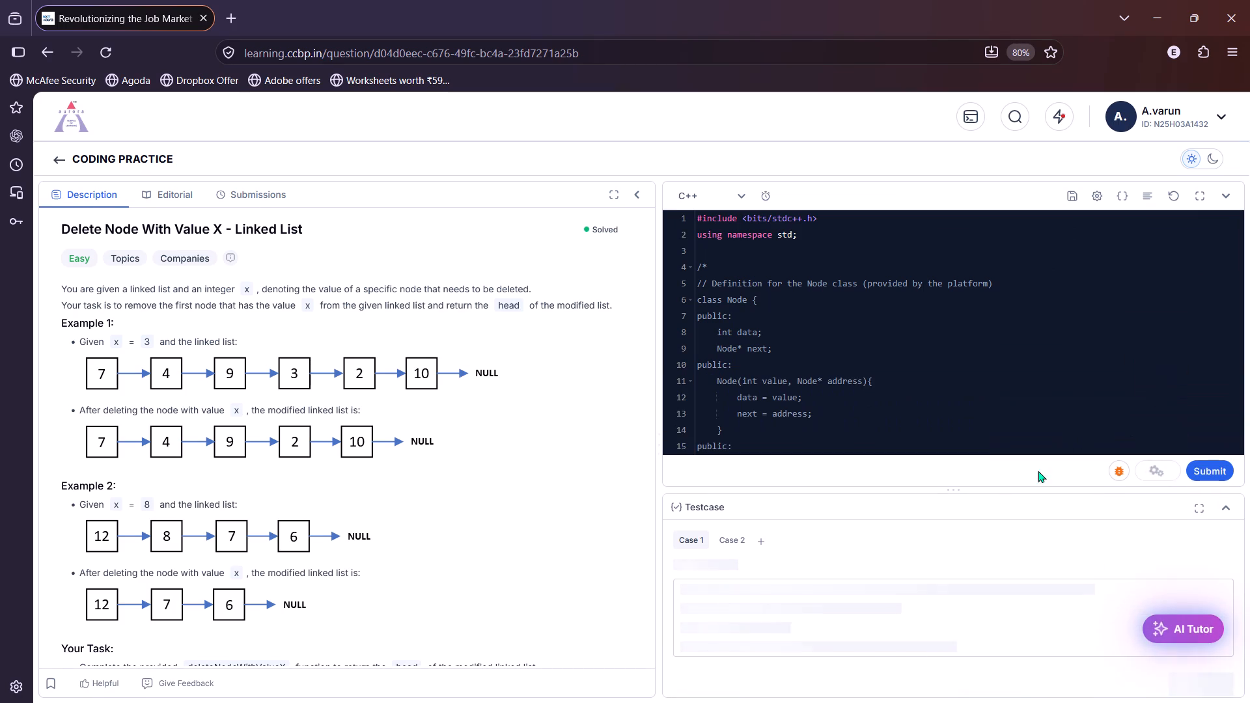
# Enlarge the Testcase pane until the outputs show, and capture a screenshot of the Delete Node With Value X page area.
pyautogui.moveTo(1015, 488); pyautogui.dragTo(992, 387)
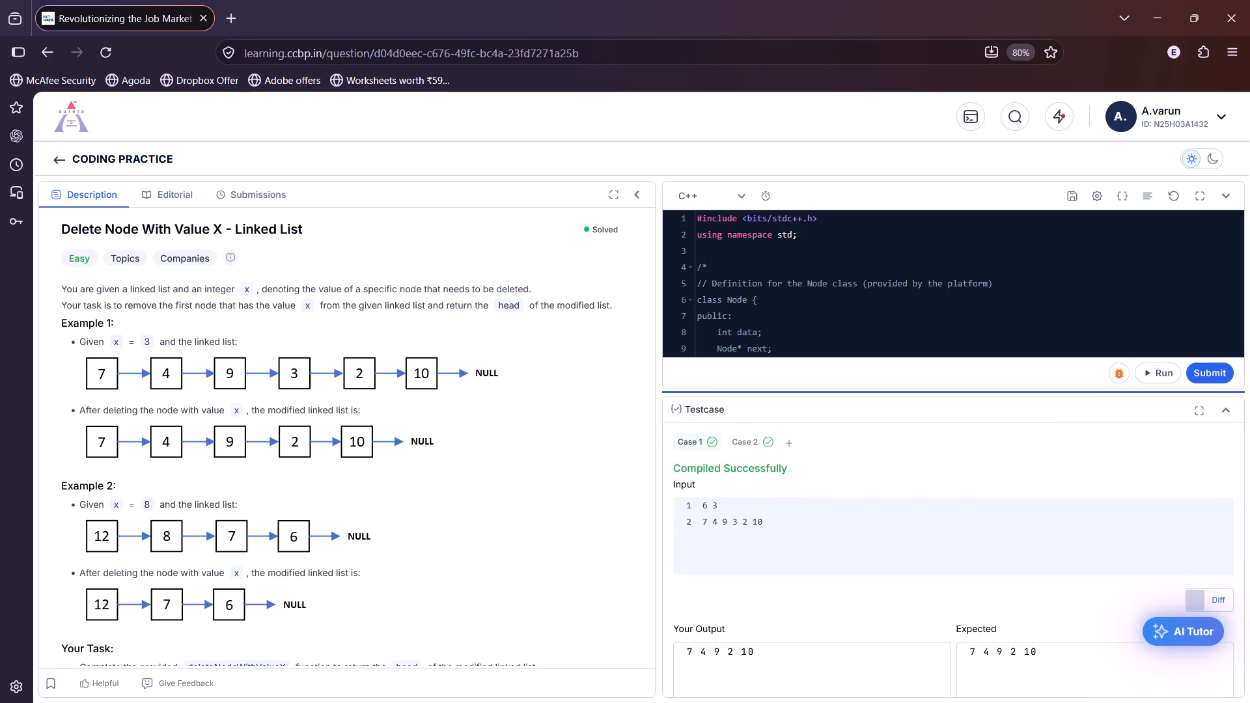
pyautogui.moveTo(992, 387); pyautogui.dragTo(992, 387)
pyautogui.press('Print')
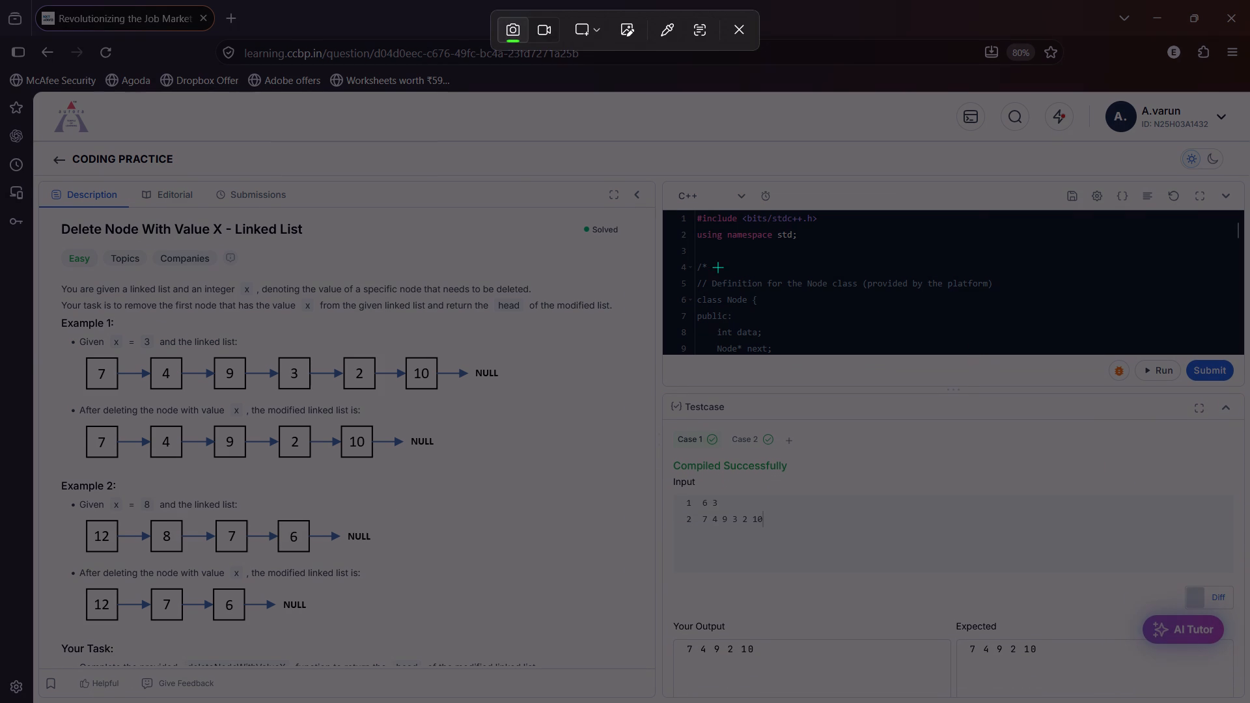
pyautogui.moveTo(33, 90); pyautogui.dragTo(1249, 702)
# Switch to the Word report and replace the old Delete Node With Value X screenshot under Q13 with the new capture.
pyautogui.scroll(-3, 913, 529)
pyautogui.click(890, 518)
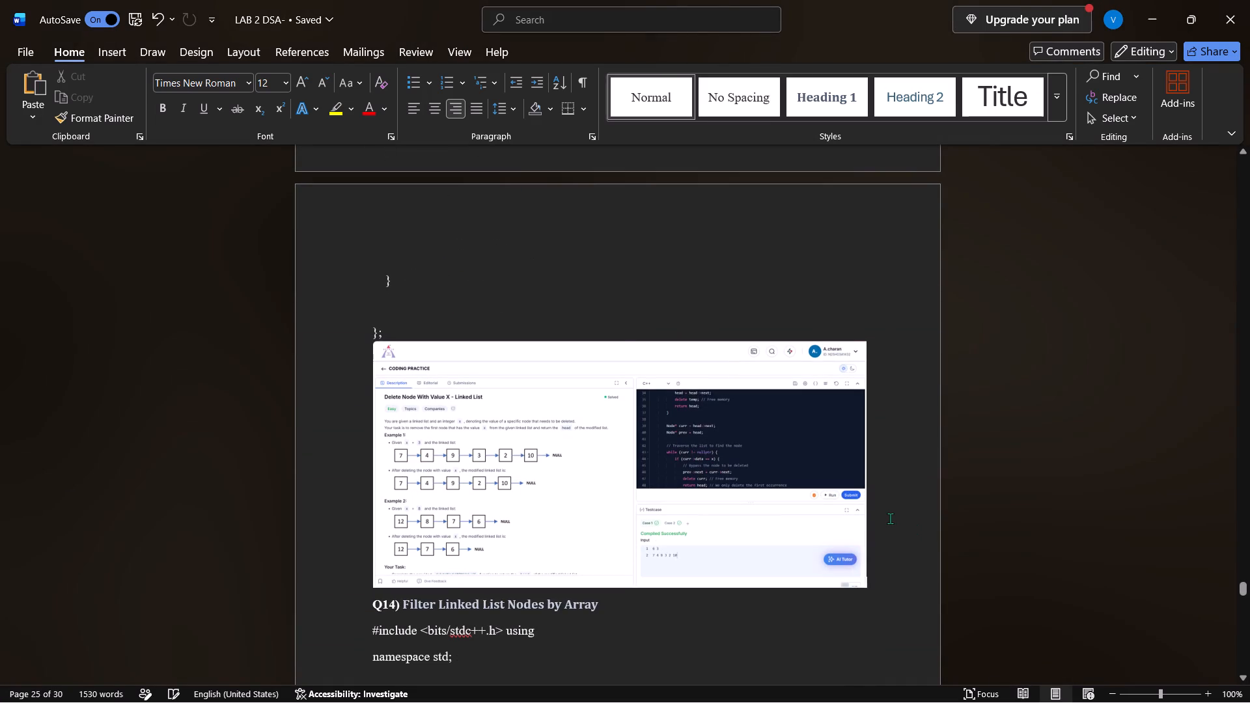
pyautogui.press('BackSpace')
pyautogui.press('BackSpace')
pyautogui.hotkey('ctrl', 'v')
pyautogui.scroll(-6, 890, 518)
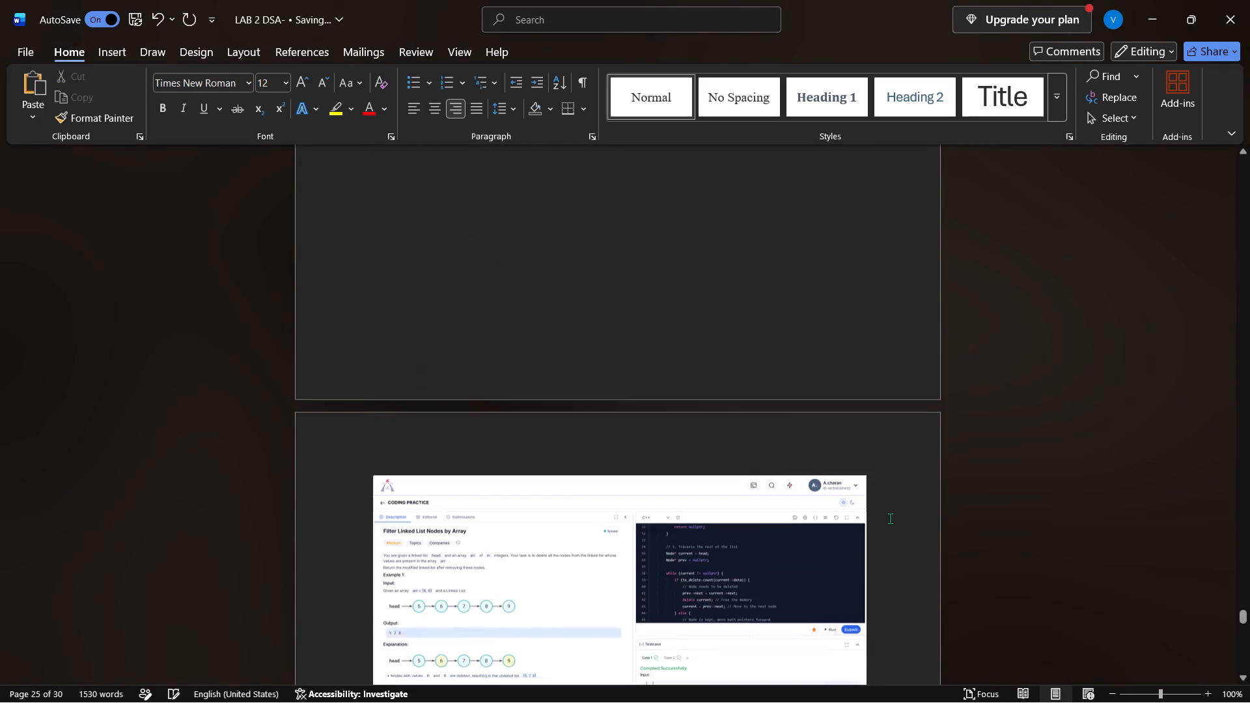
pyautogui.scroll(-2, 890, 518)
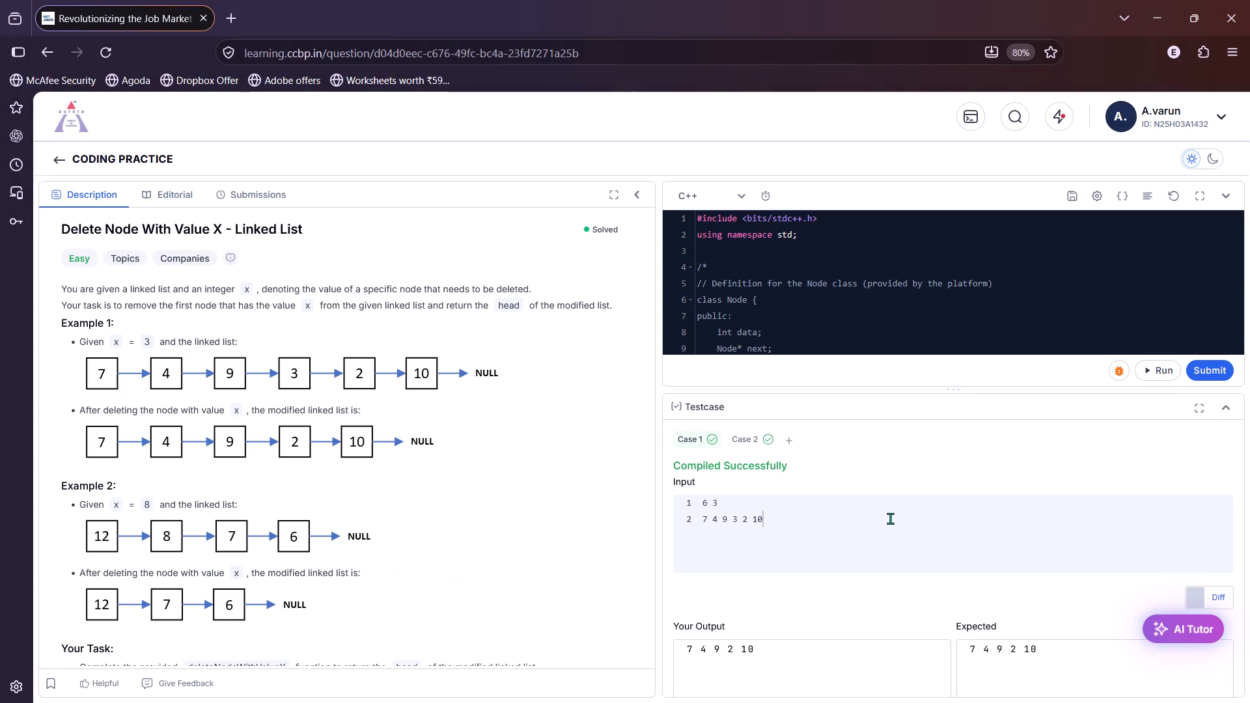
# Return to the coding practice list in Firefox, open Filter Linked List Nodes by Array and run its code.
pyautogui.hscroll(7, 890, 518)
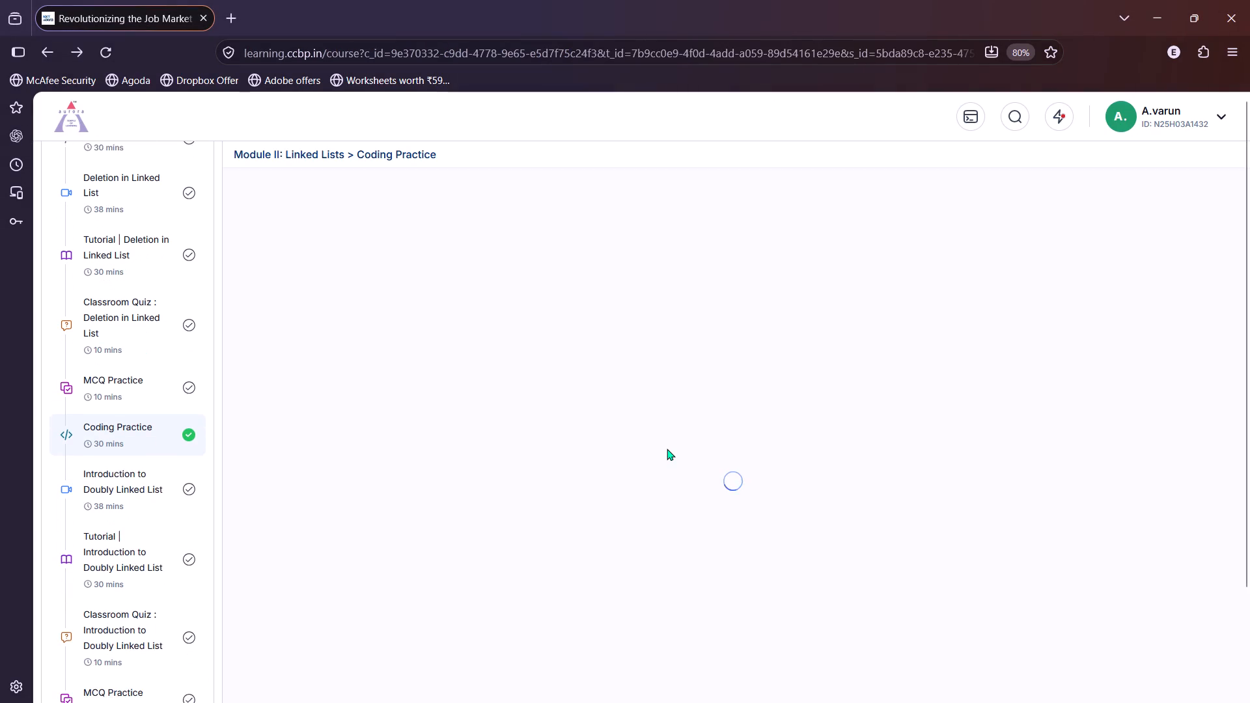
pyautogui.click(376, 552)
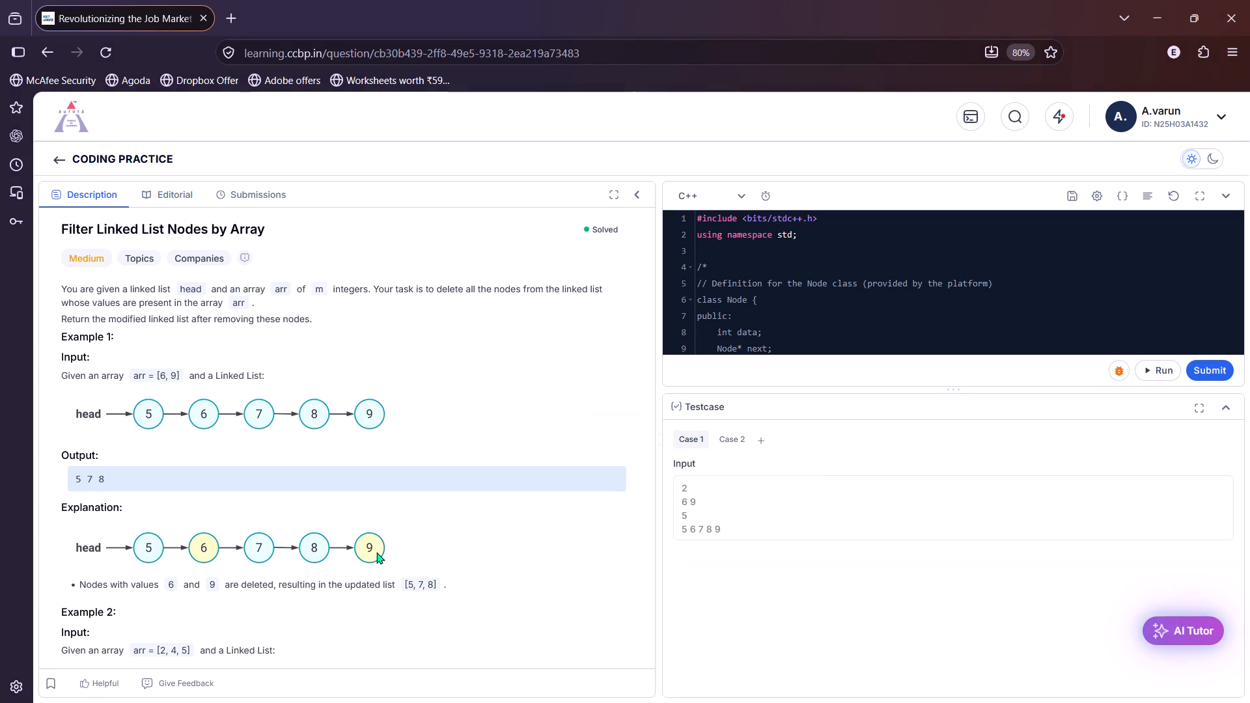
pyautogui.click(1160, 371)
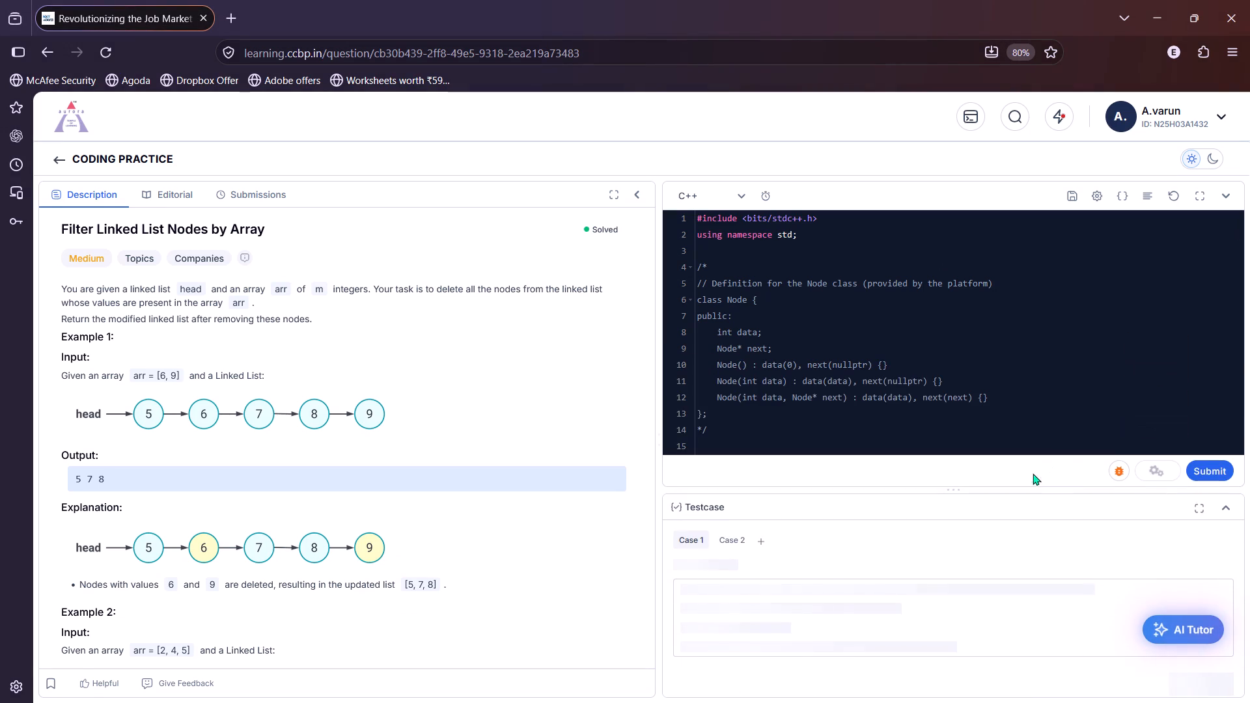
# Enlarge the Testcase pane until the outputs show, and capture a screenshot of the Filter Linked List Nodes by Array page area.
pyautogui.moveTo(1026, 487); pyautogui.dragTo(1003, 393)
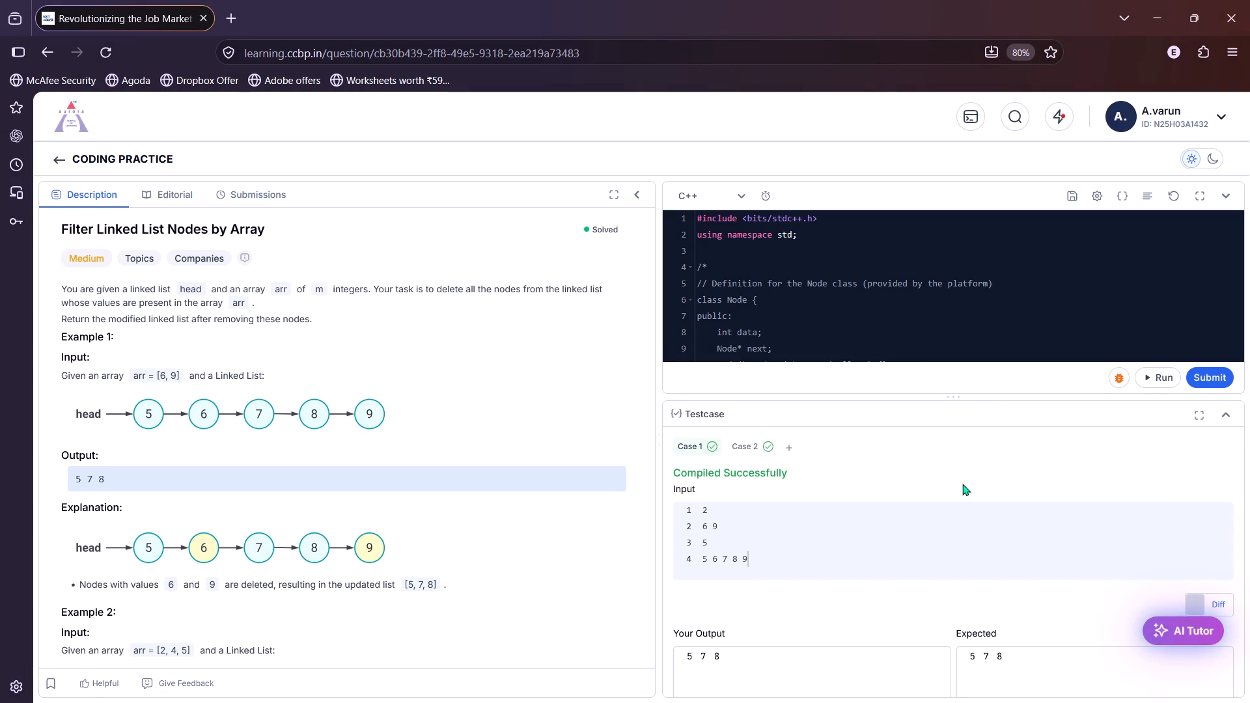
pyautogui.press('Print')
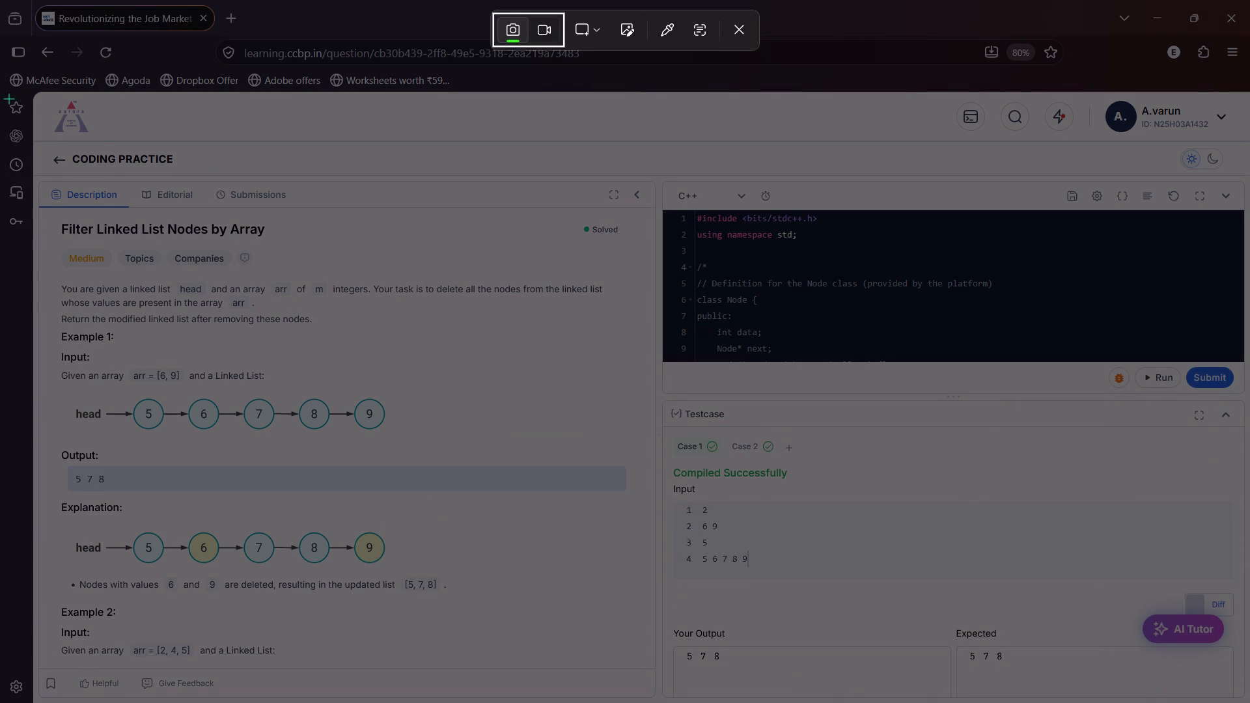
pyautogui.moveTo(35, 92); pyautogui.dragTo(1249, 702)
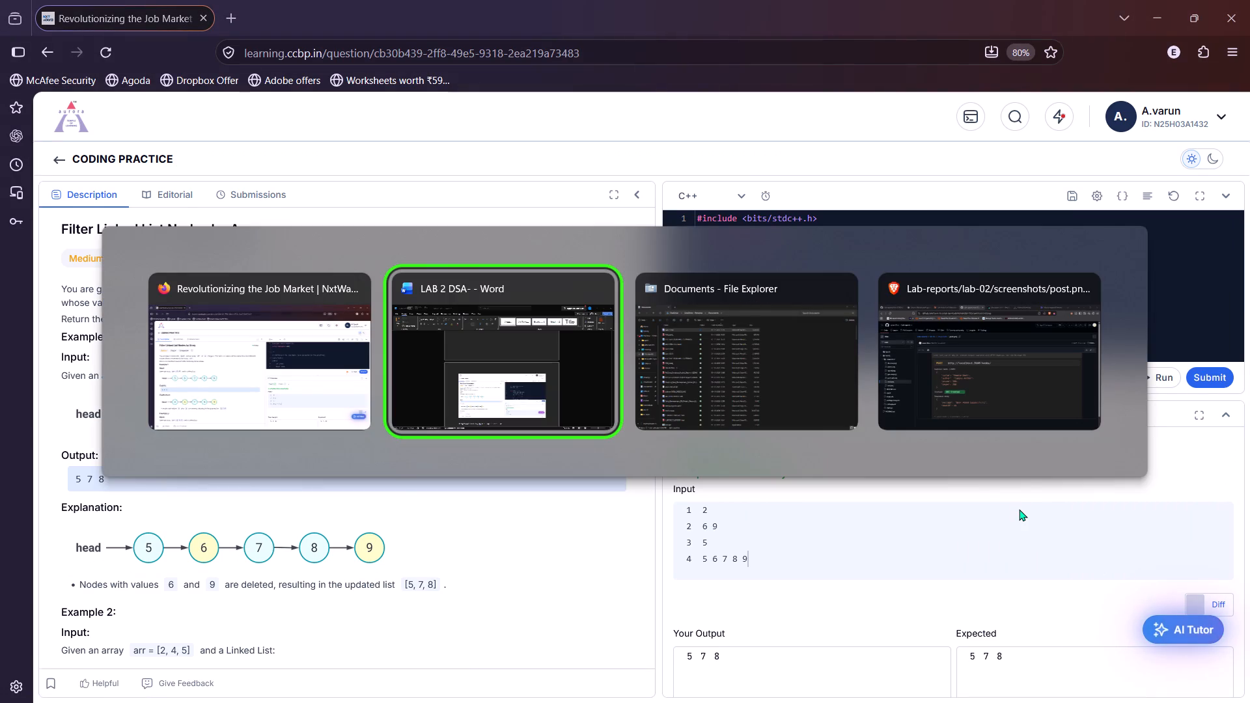
# Switch to the Word report and replace the old Filter Linked List Nodes by Array screenshot above Q15 with the new capture.
pyautogui.scroll(-1, 850, 529)
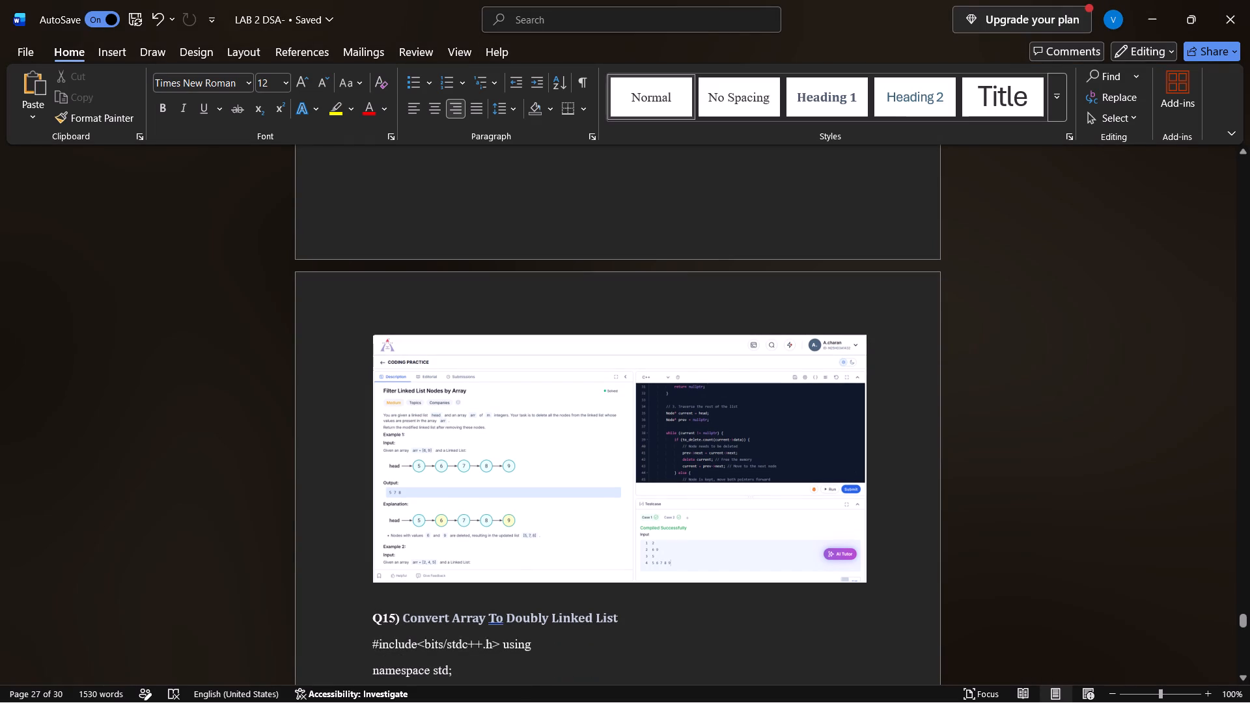
pyautogui.click(877, 531)
pyautogui.press('BackSpace')
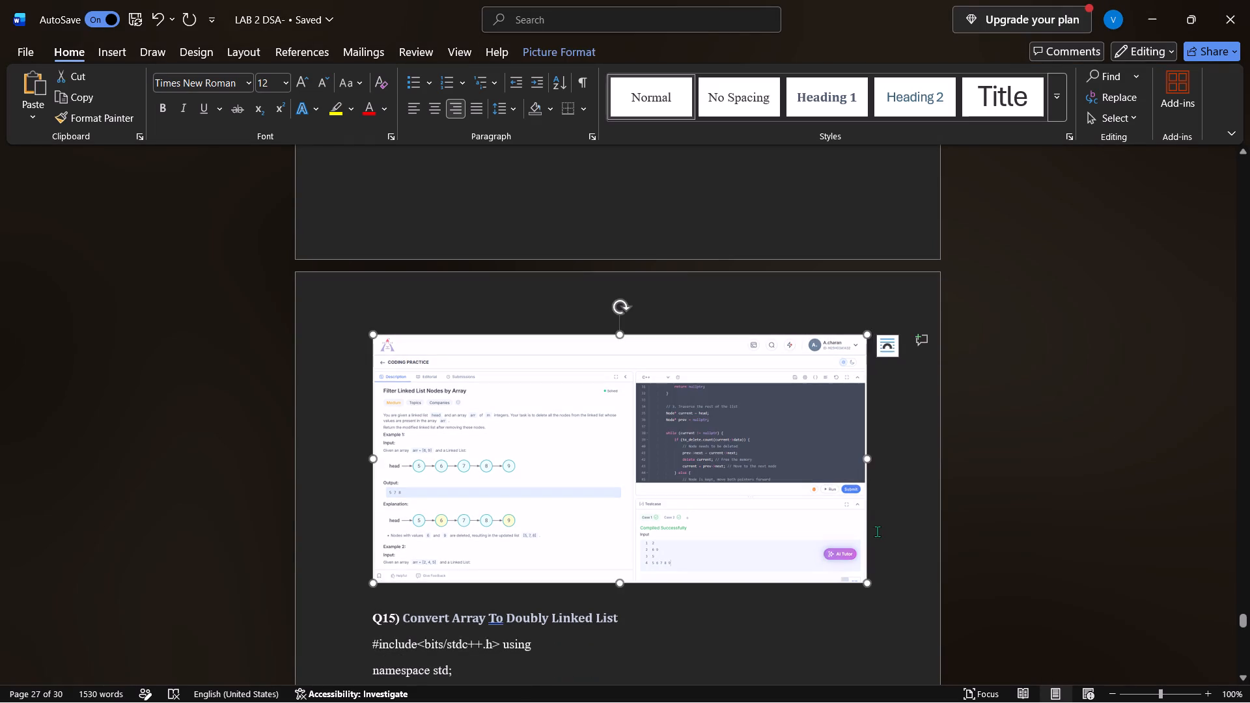
pyautogui.press('BackSpace')
pyautogui.hotkey('ctrl', 'v')
# Switch to Firefox, open Convert Array To Doubly Linked List from the Coding Practice after Introduction to Doubly Linked List, and run its code.
pyautogui.scroll(-8, 877, 531)
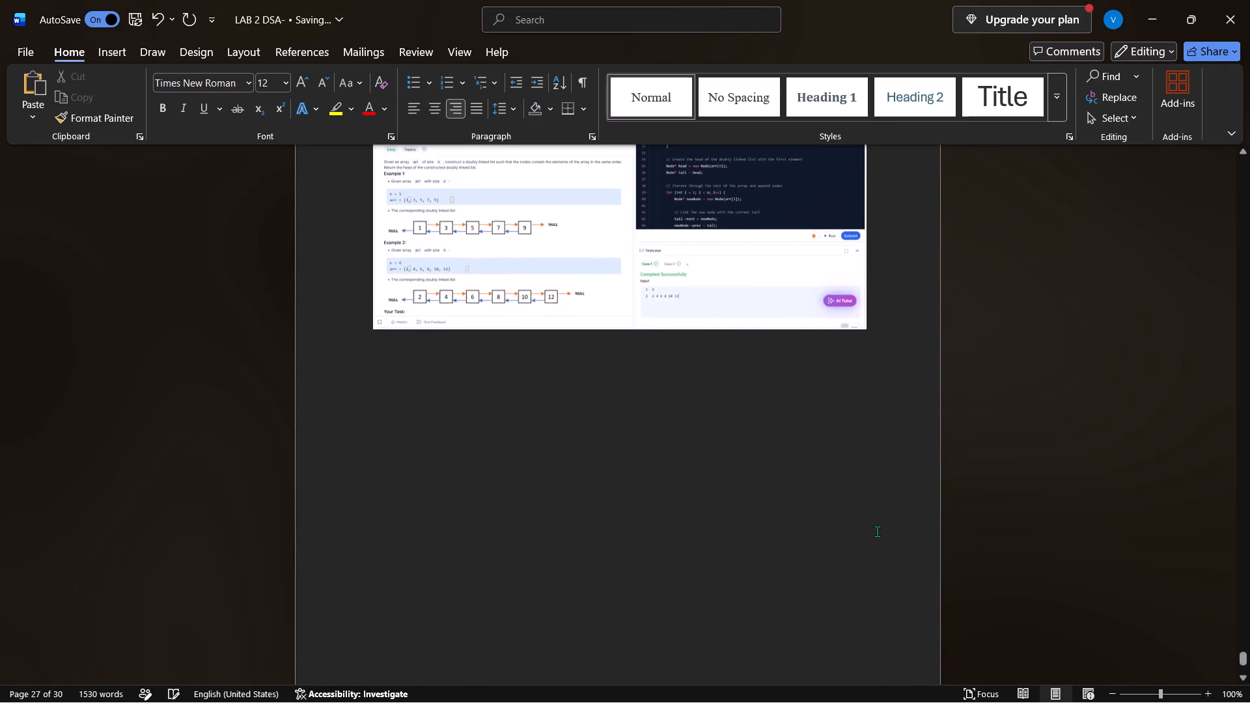
pyautogui.hscroll(8, 877, 531)
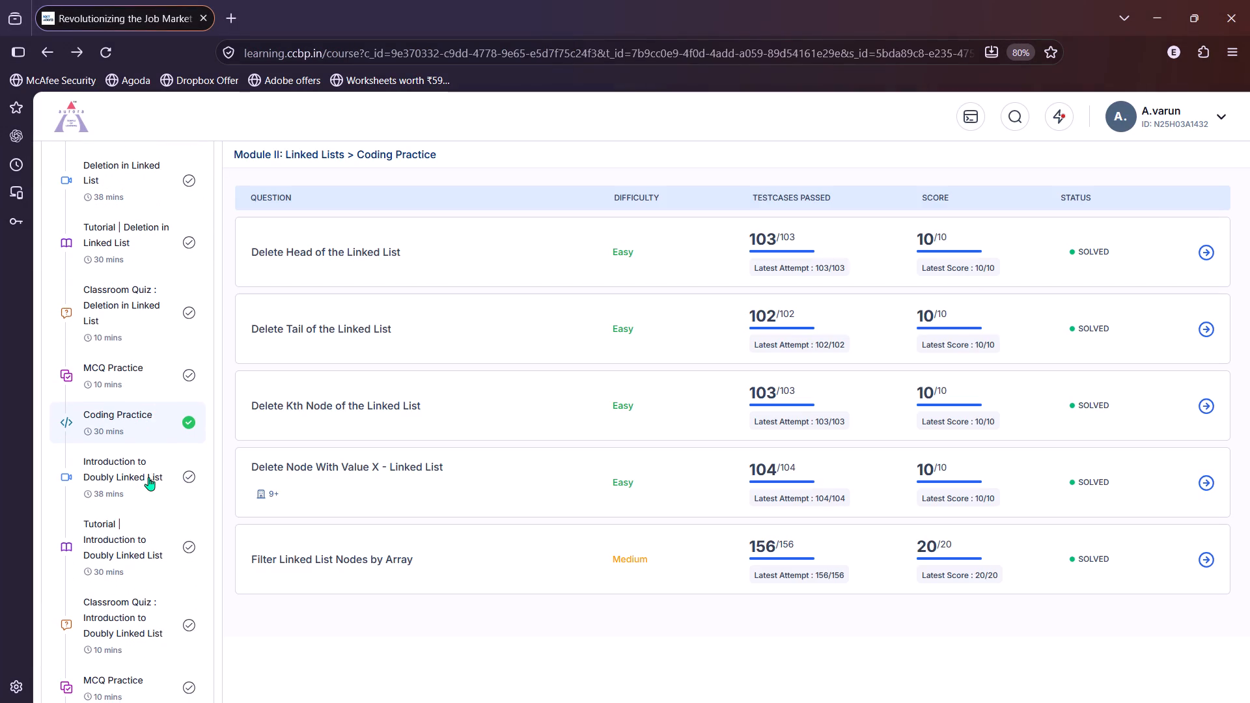
pyautogui.scroll(-1, 148, 477)
pyautogui.scroll(-1, 96, 586)
pyautogui.click(102, 631)
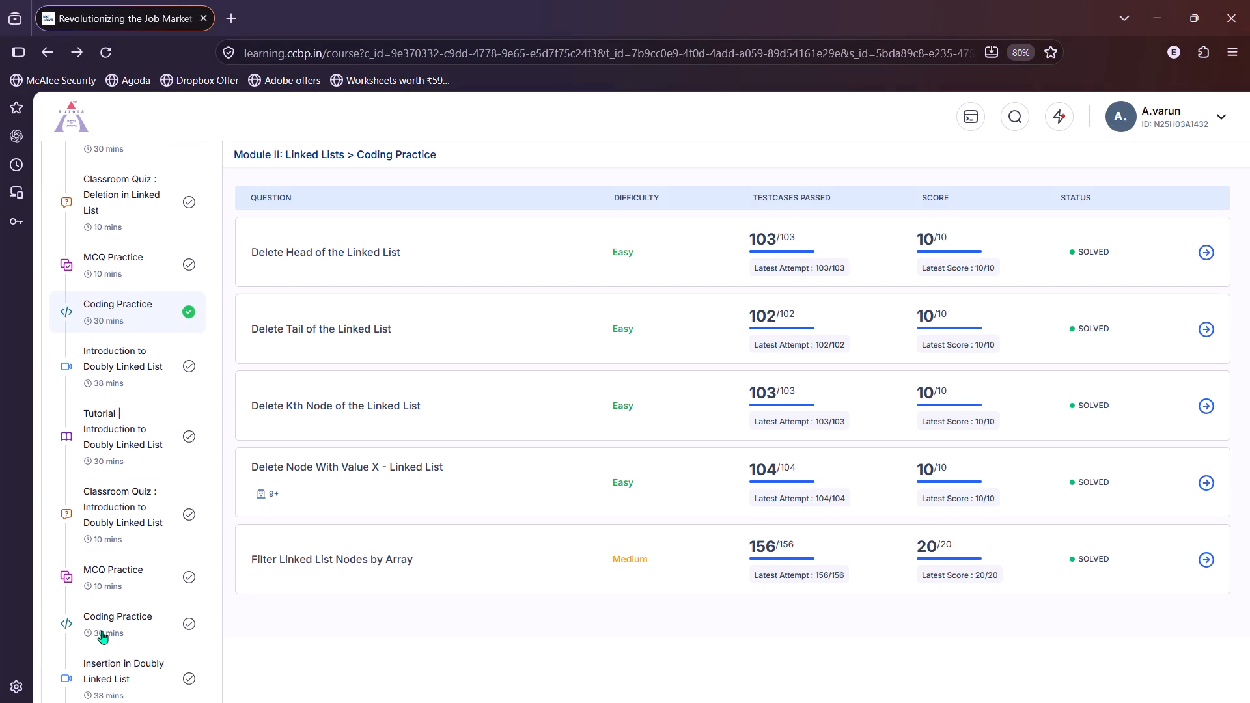
pyautogui.click(550, 283)
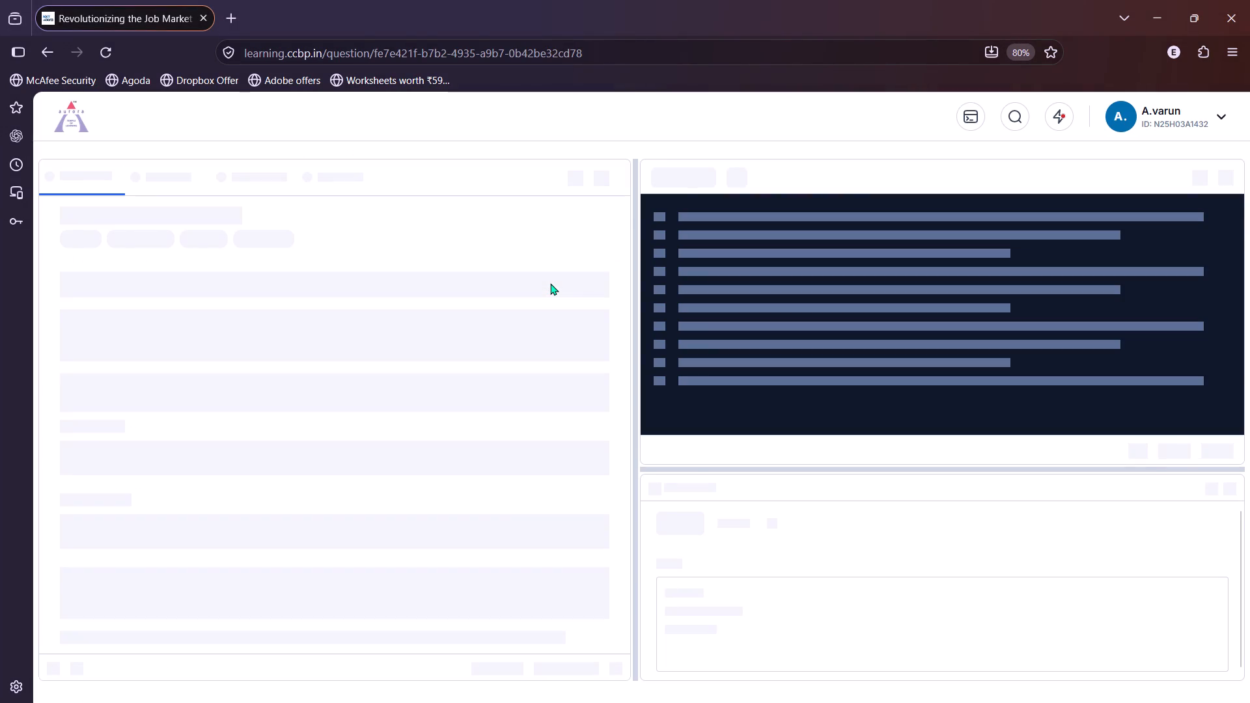
pyautogui.click(1165, 378)
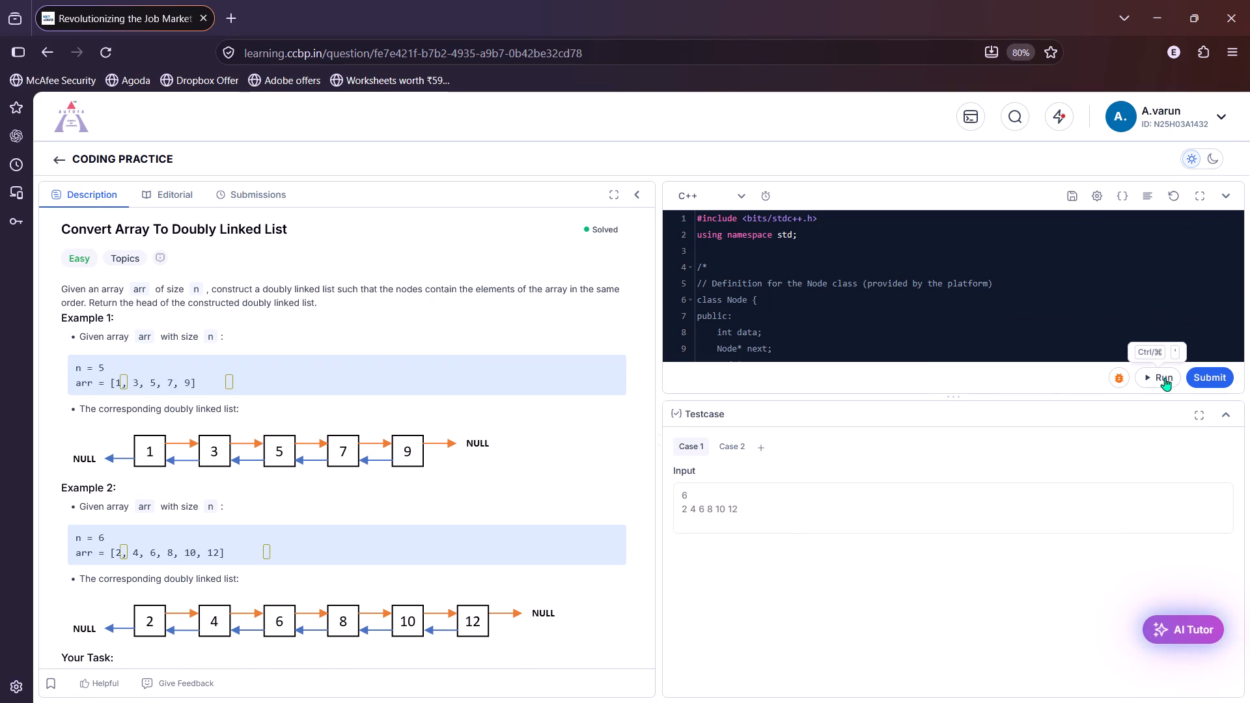
# Enlarge the Testcase pane until the outputs show, and capture a screenshot of the Convert Array To Doubly Linked List page area.
pyautogui.moveTo(1014, 488); pyautogui.dragTo(1003, 445)
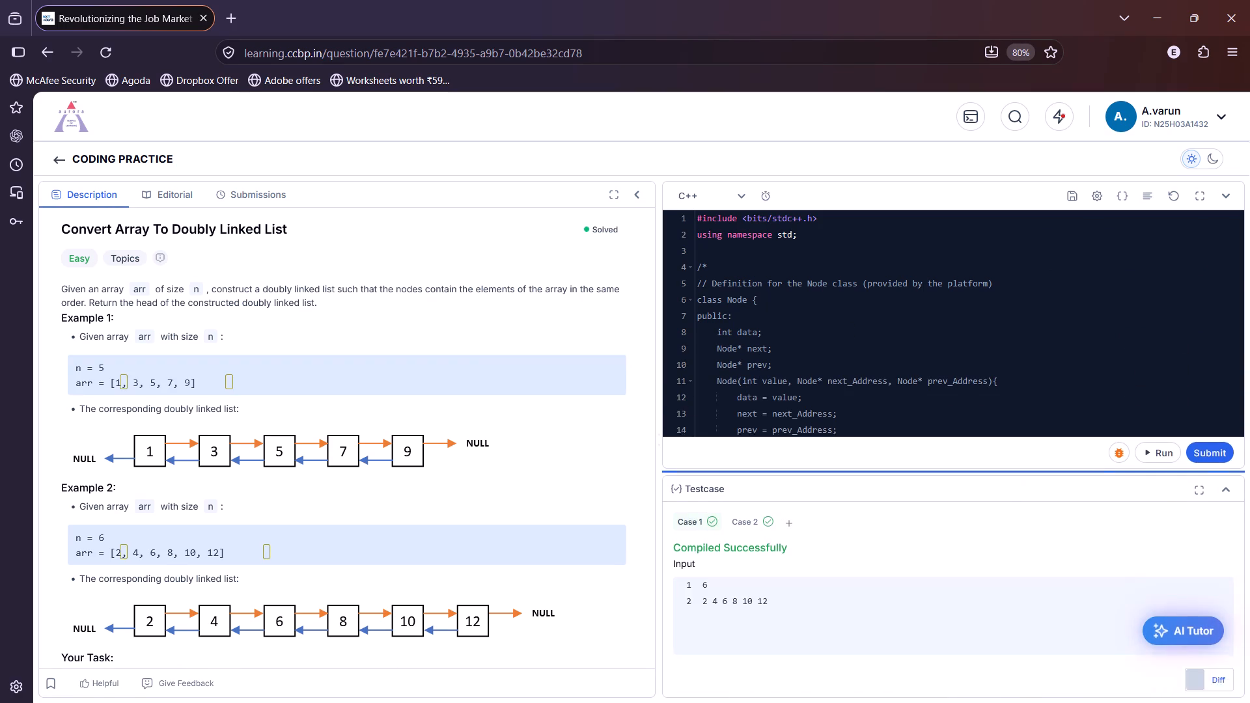
pyautogui.moveTo(1003, 445); pyautogui.dragTo(992, 388)
pyautogui.press('Print')
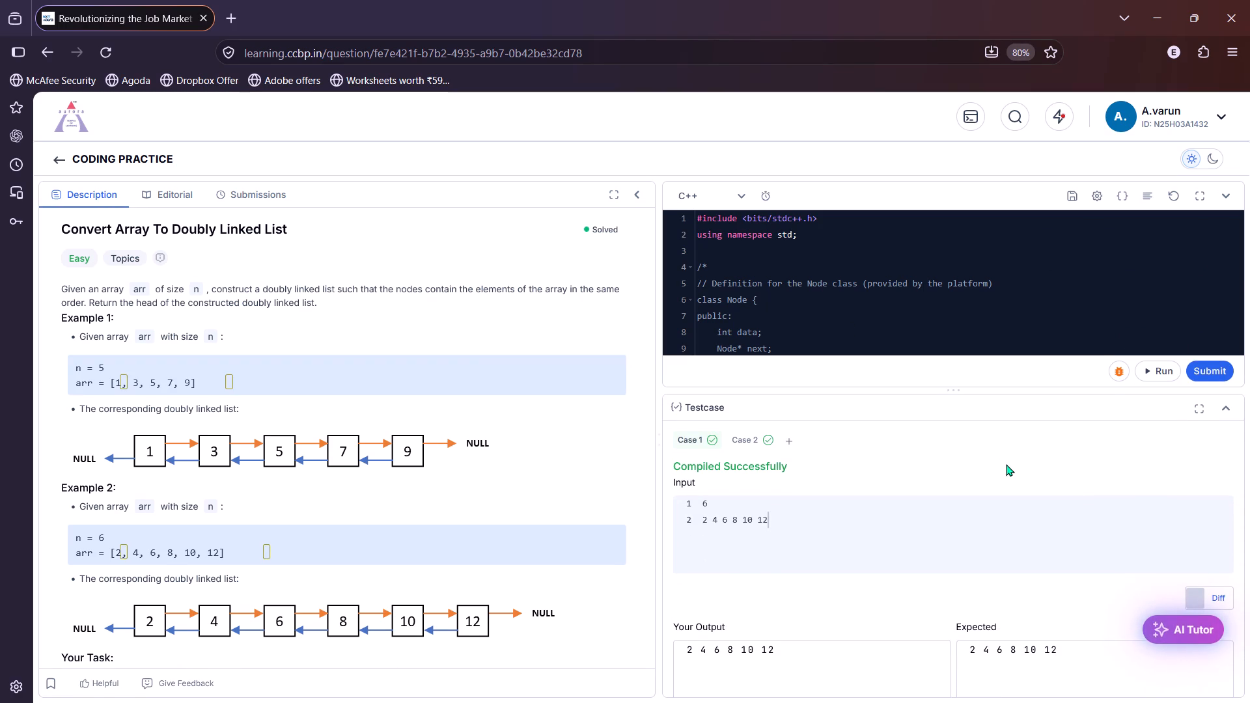
pyautogui.moveTo(31, 92); pyautogui.dragTo(1249, 702)
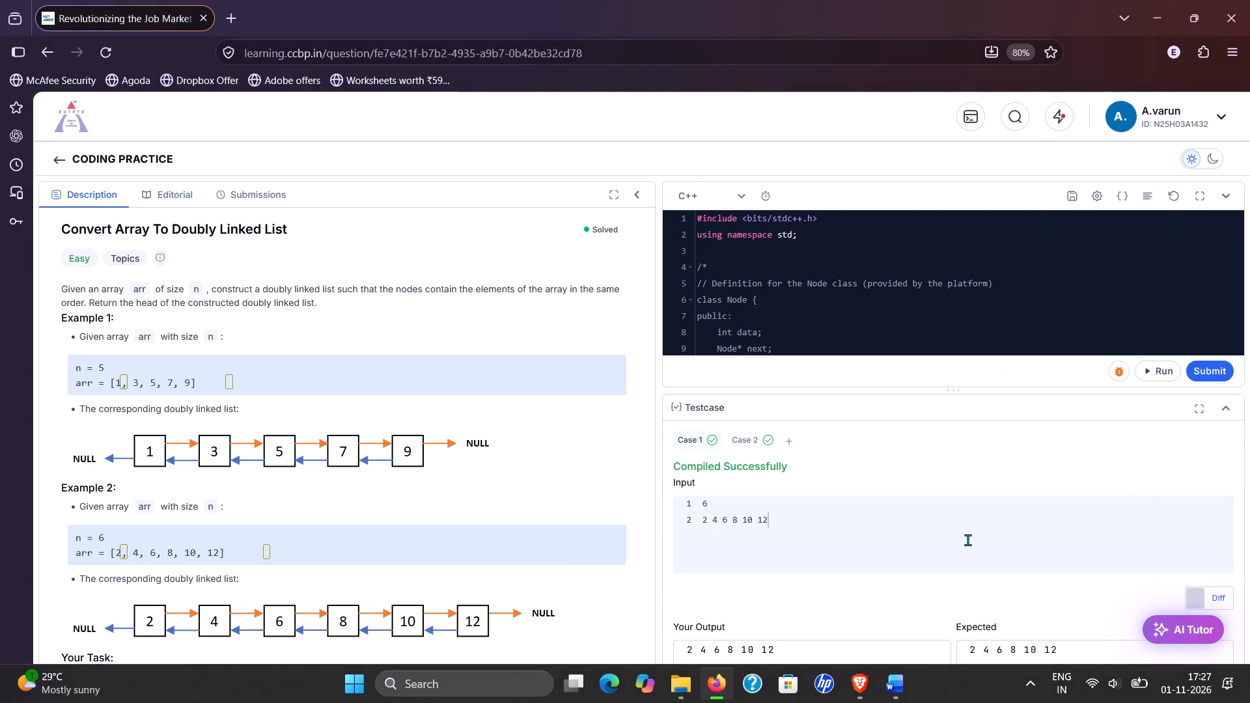
# Switch to the Word report and replace the old Convert Array To Doubly Linked List screenshot under Q15 with the new capture.
pyautogui.scroll(1, 822, 538)
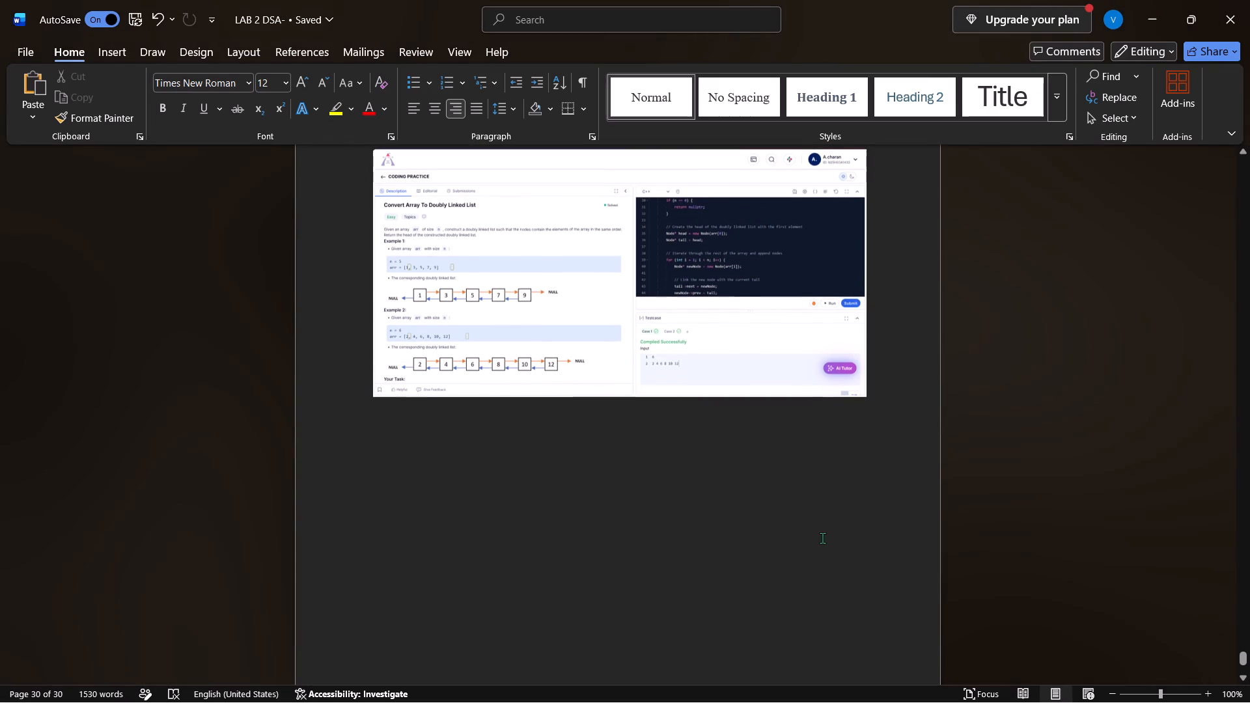
pyautogui.click(896, 415)
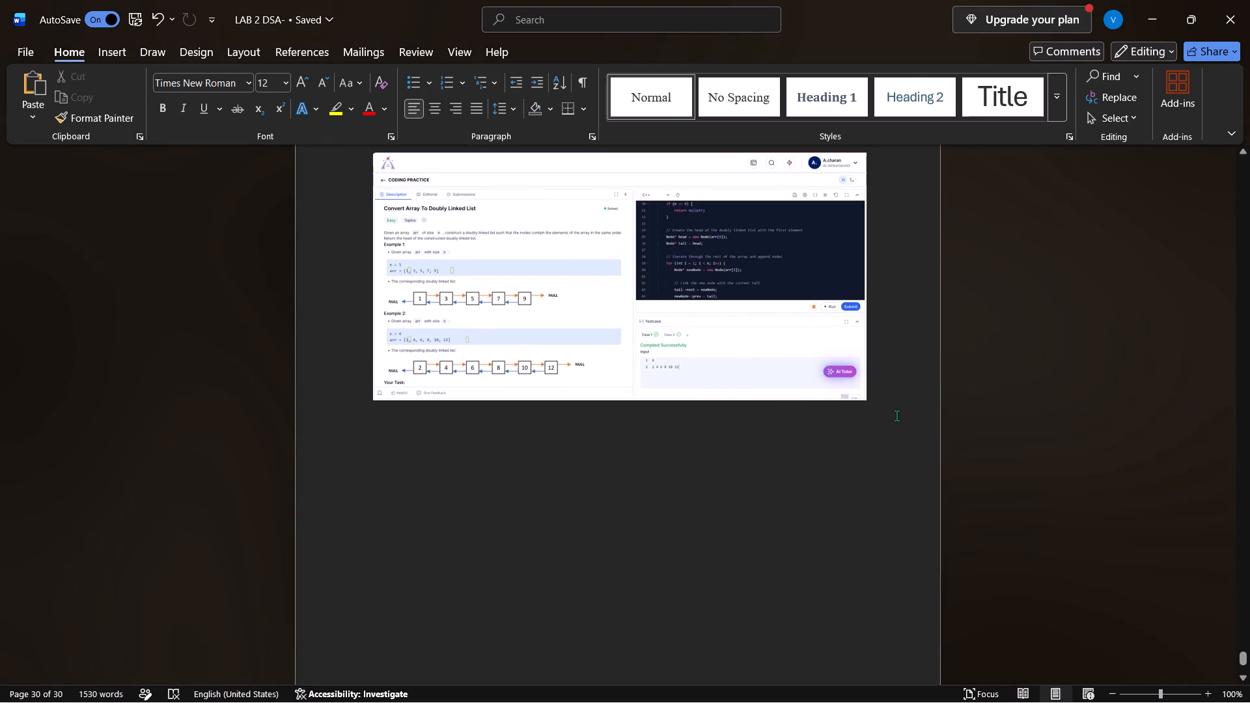
pyautogui.click(898, 357)
pyautogui.press('BackSpace')
pyautogui.press('BackSpace')
pyautogui.hotkey('ctrl', 'v')
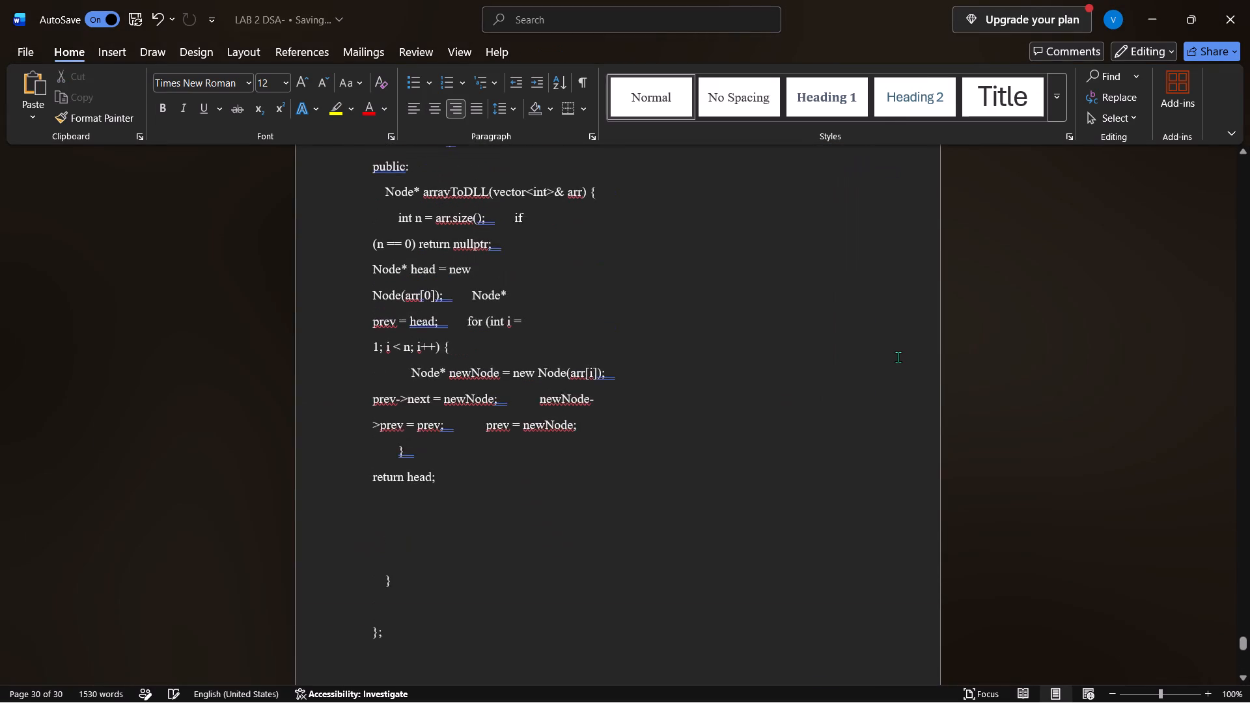
# Look back through the report from its last page to the front matter and check the certificate page details.
pyautogui.scroll(13, 898, 357)
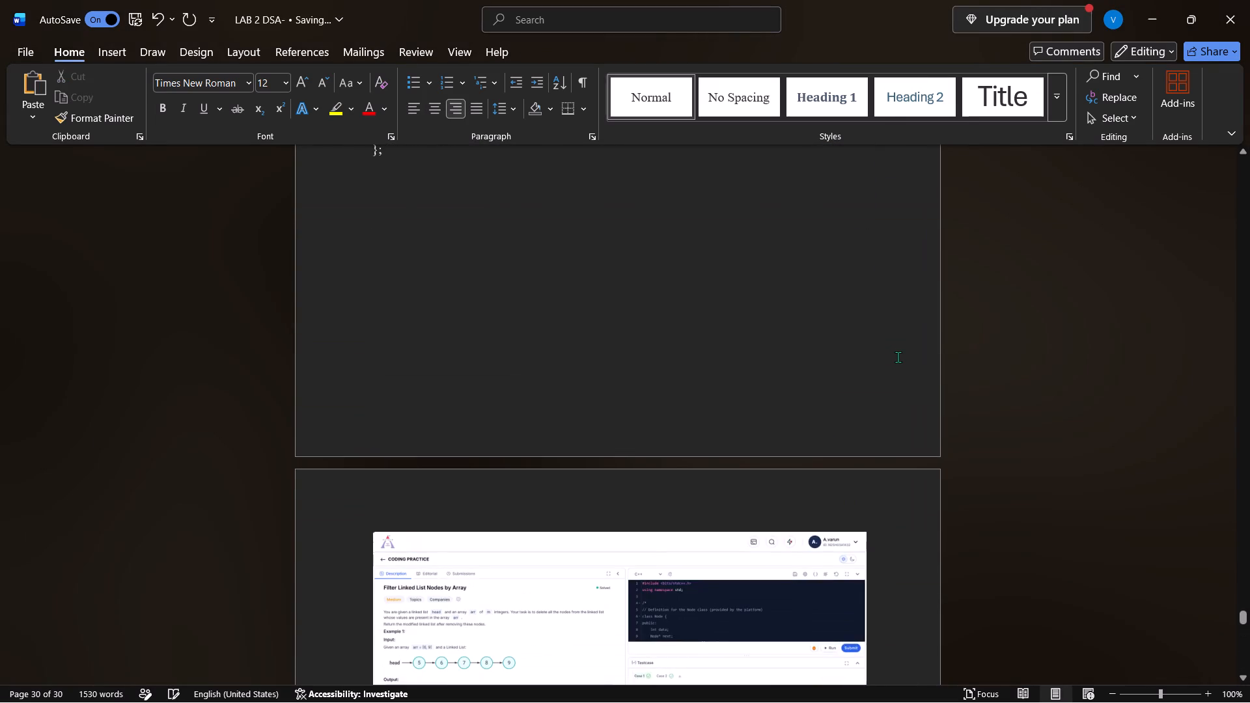
pyautogui.scroll(20, 898, 357)
pyautogui.scroll(17, 898, 357)
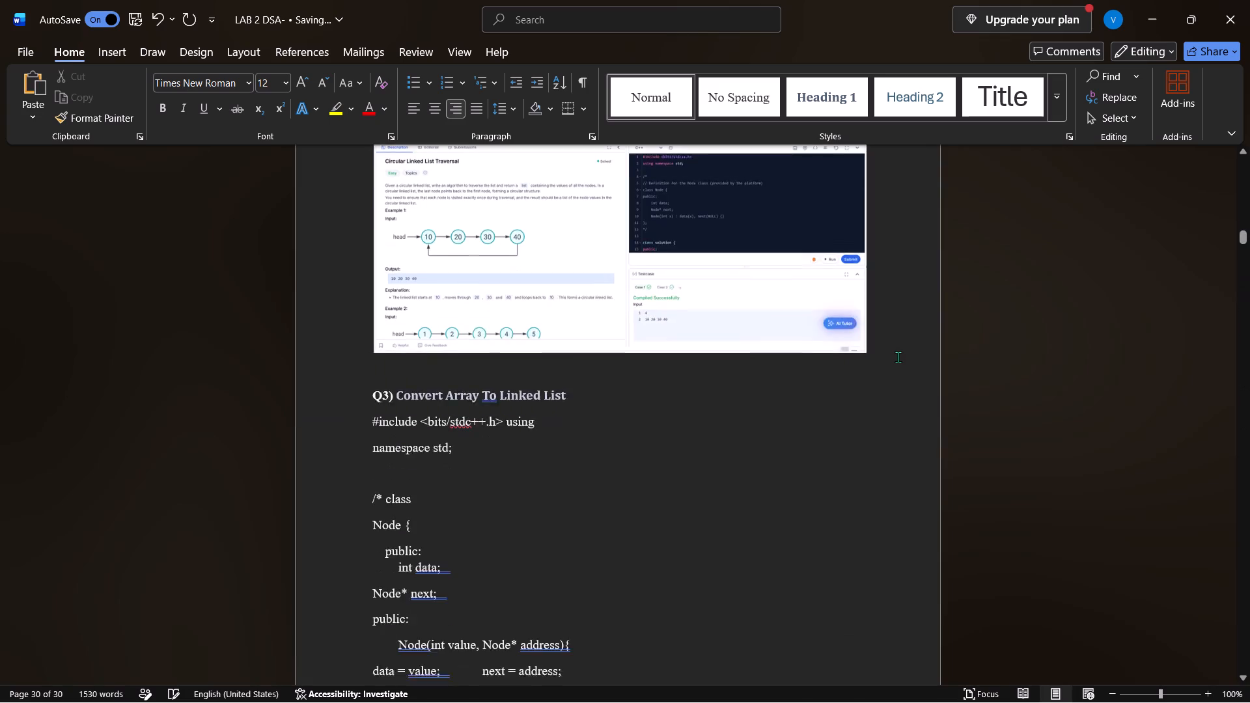
pyautogui.scroll(12, 898, 357)
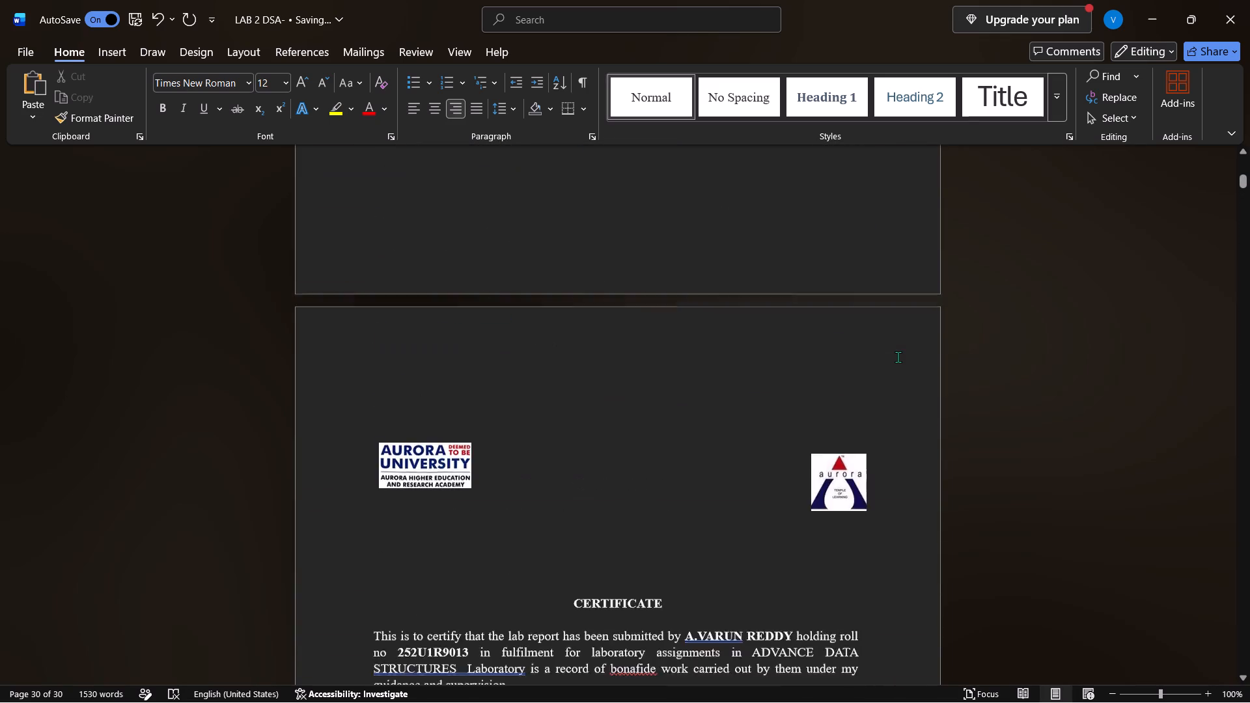
pyautogui.scroll(5, 898, 357)
pyautogui.scroll(-6, 898, 357)
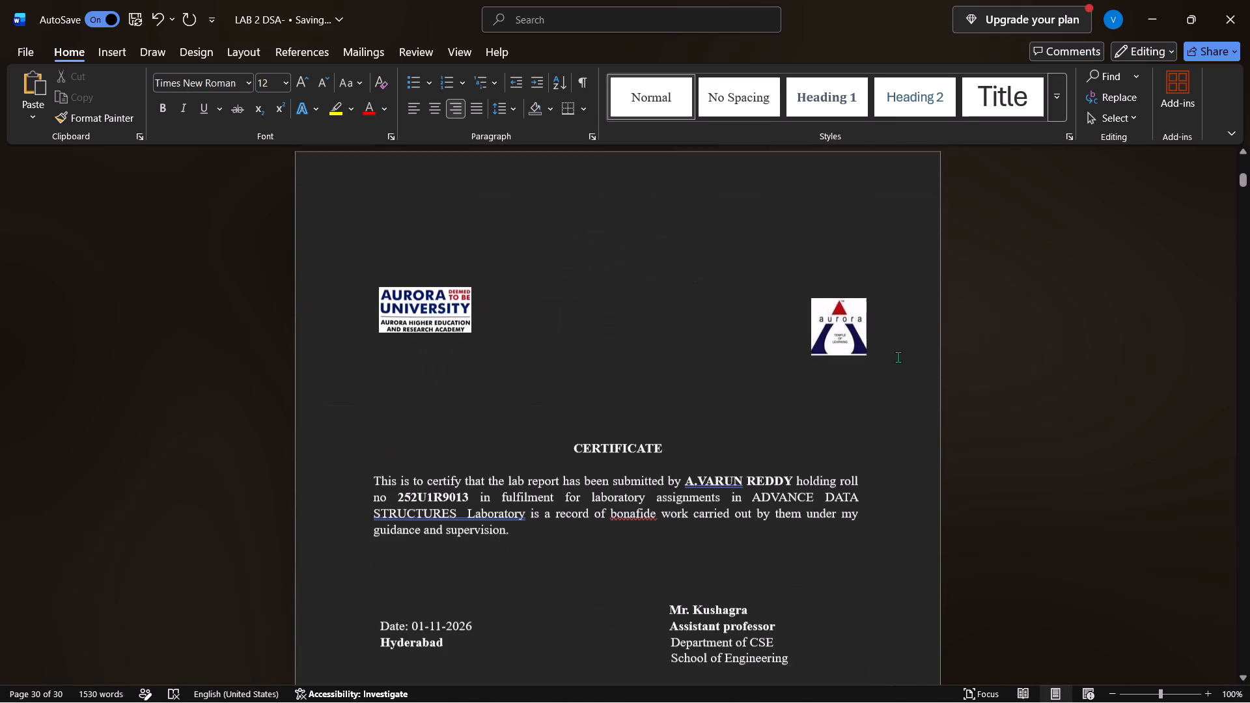
pyautogui.scroll(-2, 898, 357)
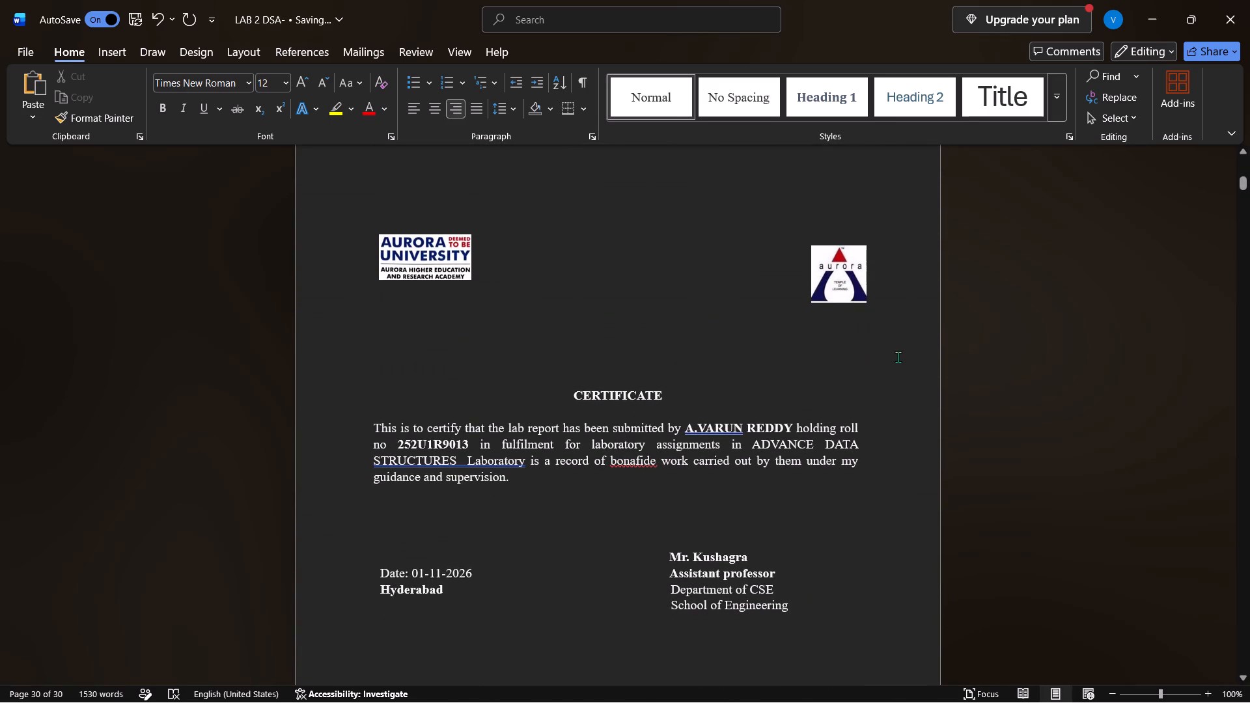
pyautogui.scroll(-1, 898, 357)
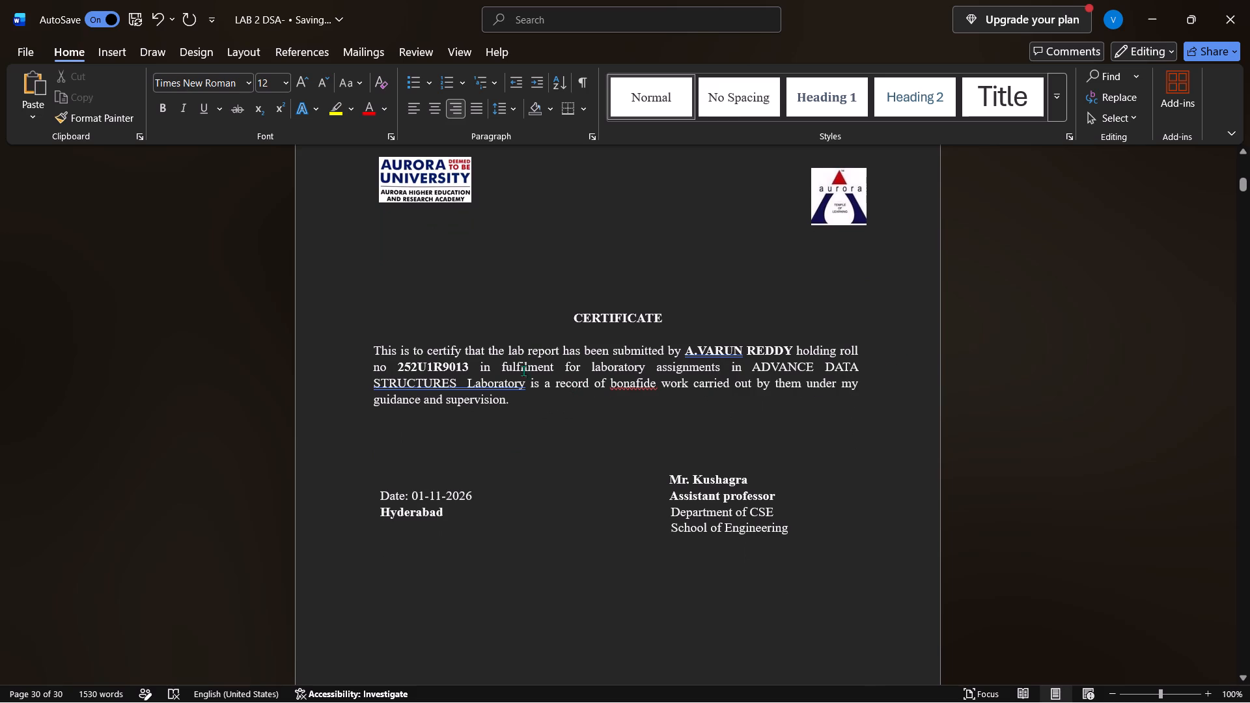
# Export the report as a PDF named LAB 2 DSA- in the OneDrive Documents folder.
pyautogui.click(40, 49)
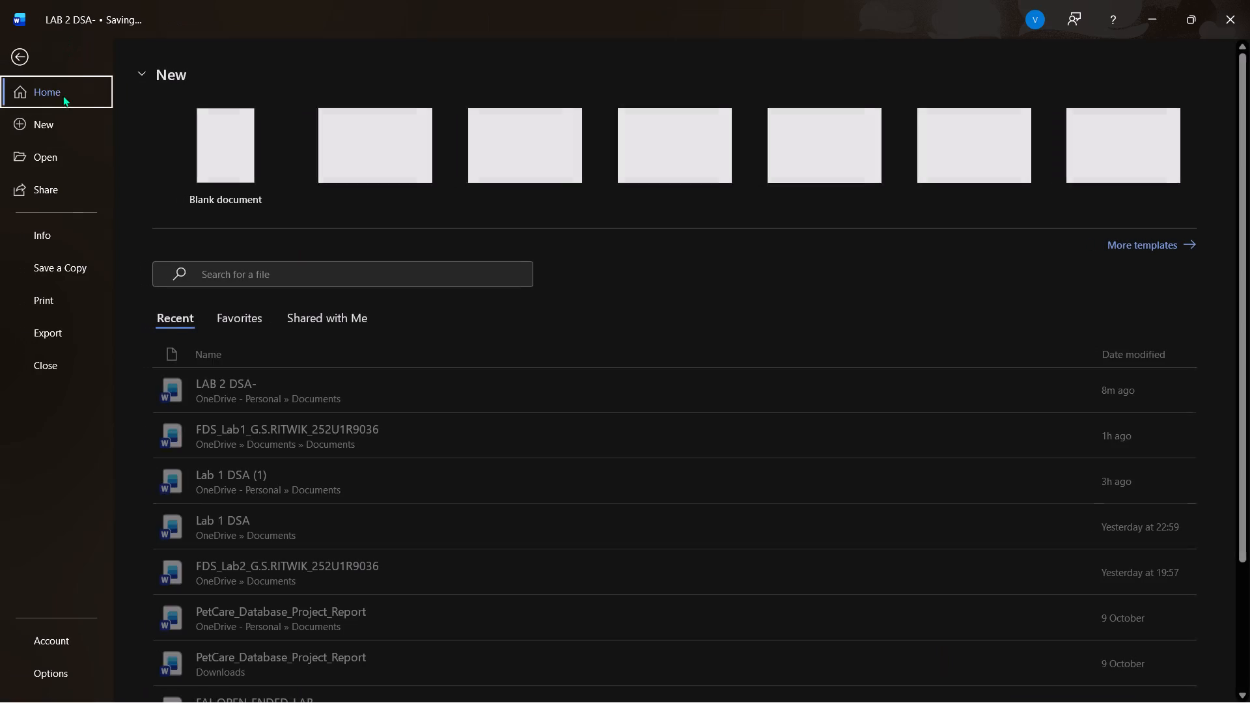
pyautogui.click(51, 323)
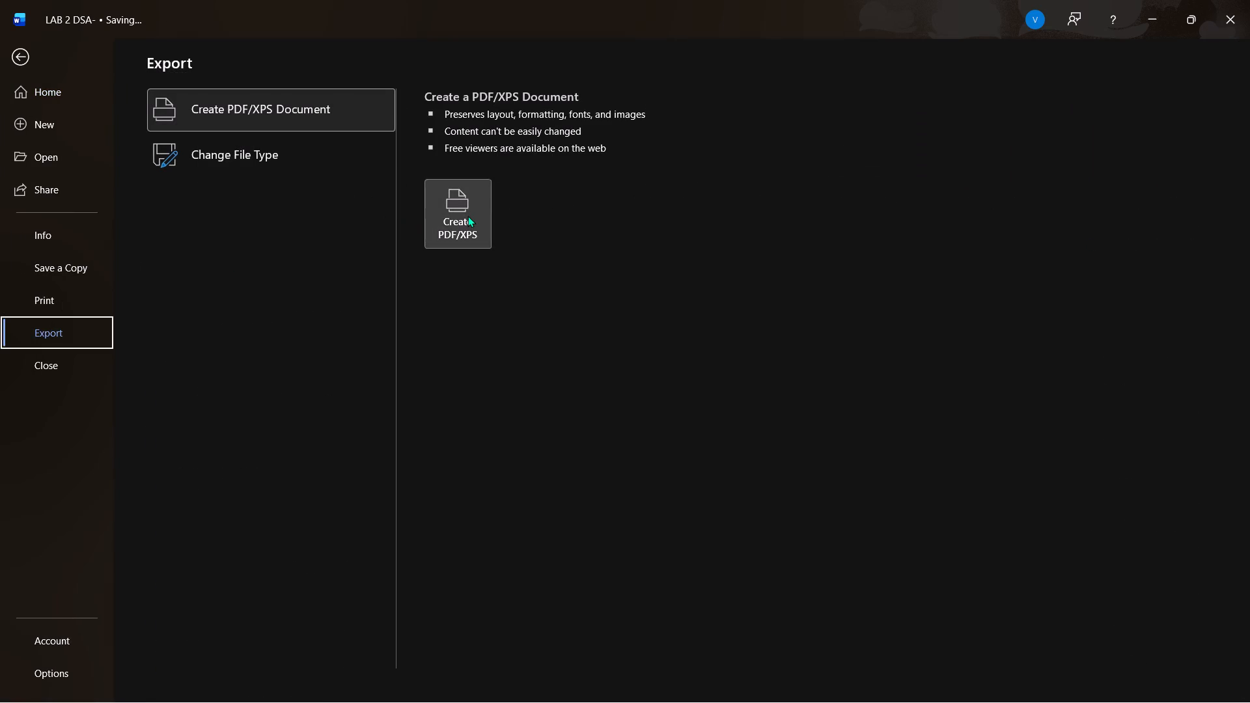
pyautogui.click(467, 215)
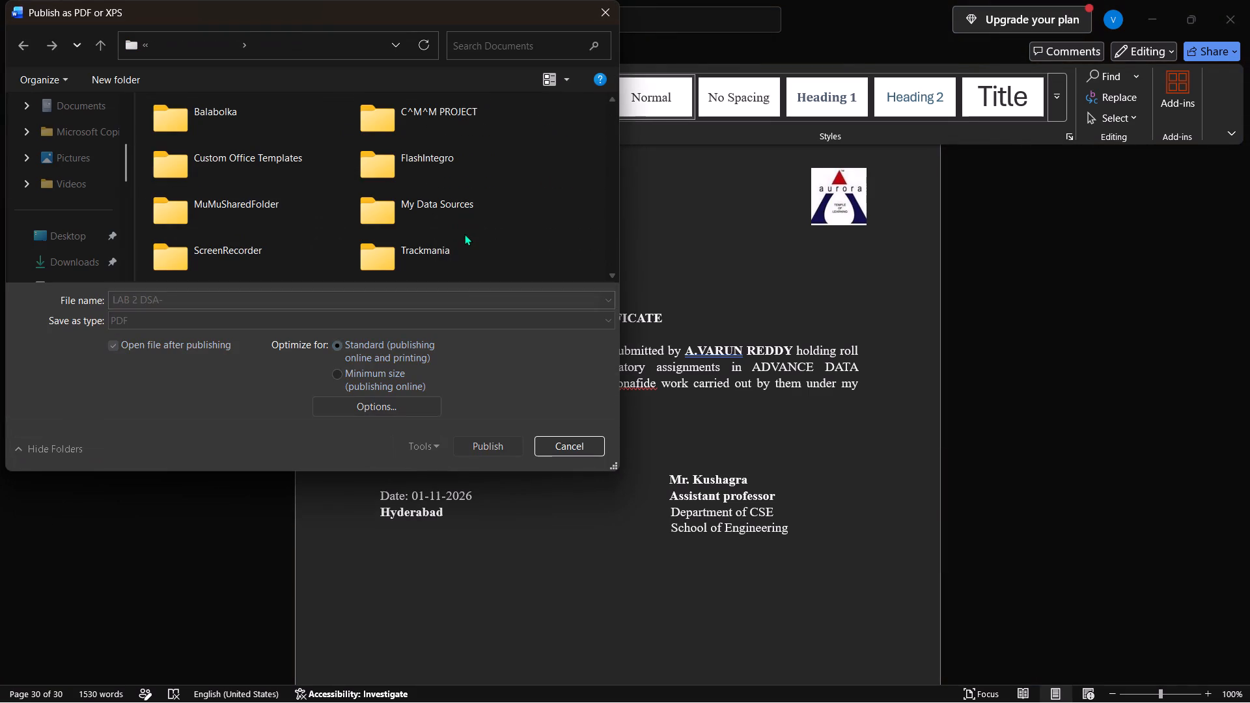
pyautogui.scroll(-1, 76, 241)
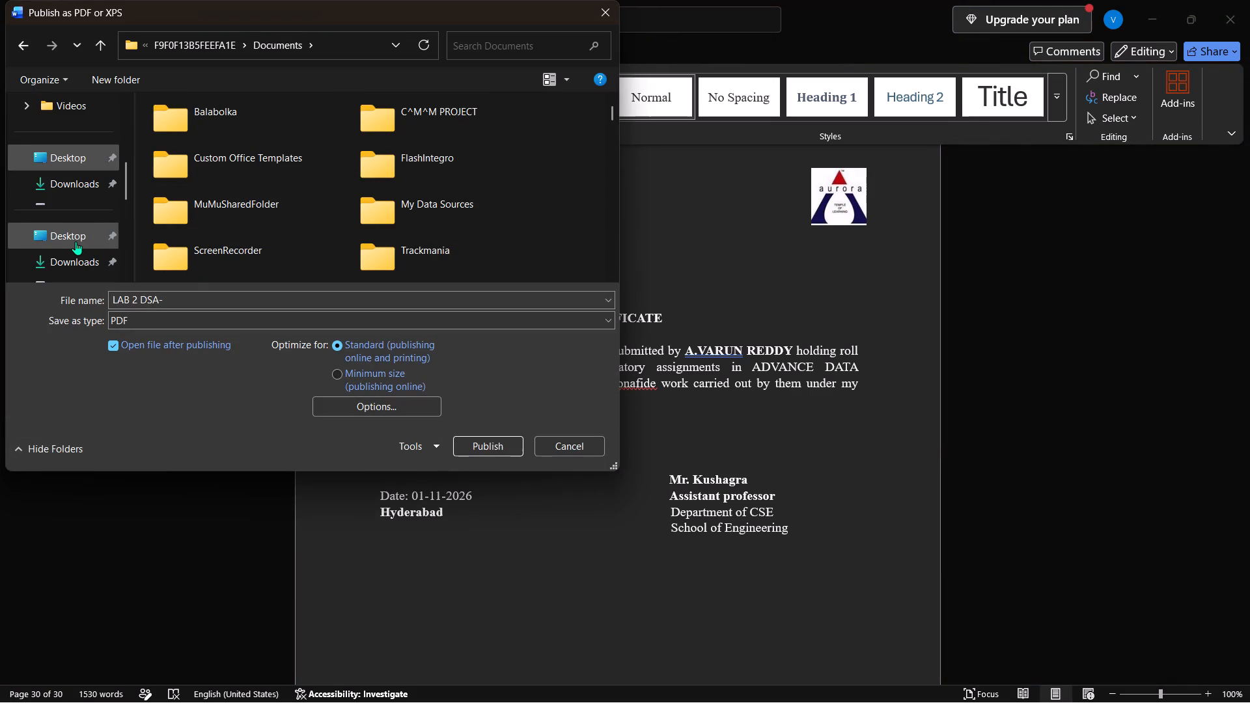
pyautogui.click(74, 222)
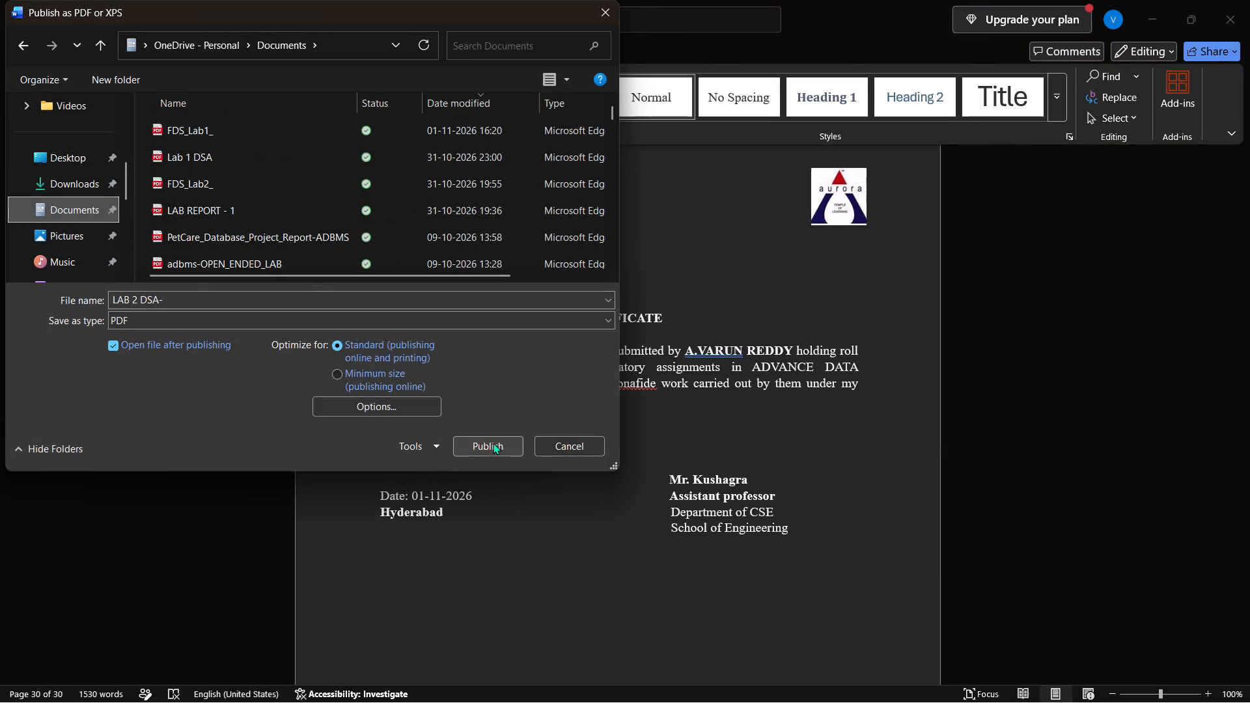
pyautogui.click(493, 443)
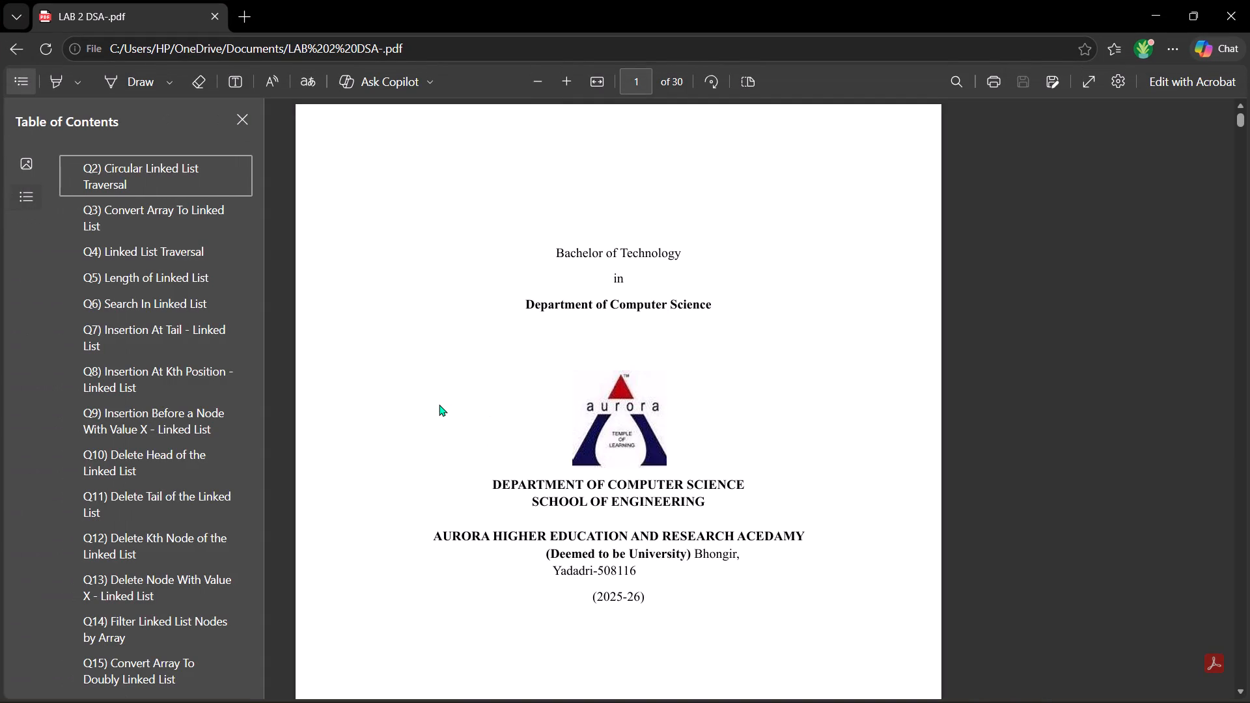
# Check the exported PDF's certificate page and first questions, and examine the Q1 screenshot close up.
pyautogui.scroll(-7, 439, 404)
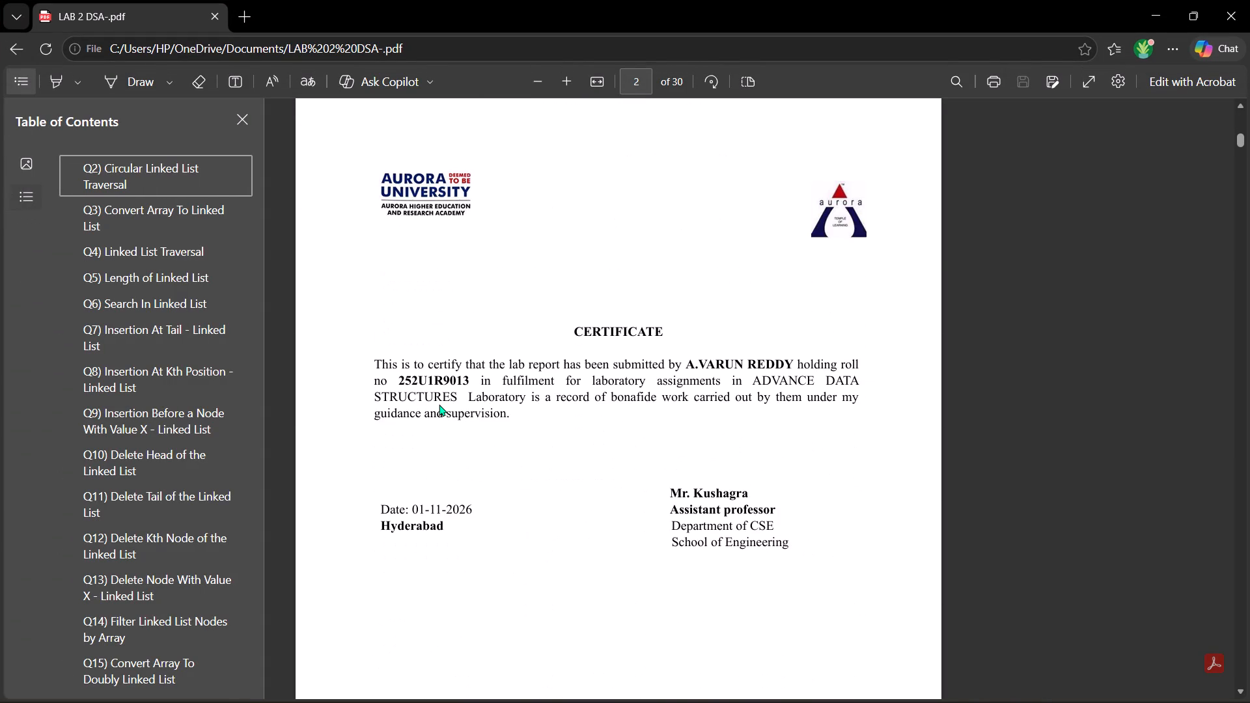
pyautogui.hscroll(1, 439, 404)
pyautogui.scroll(-5, 439, 404)
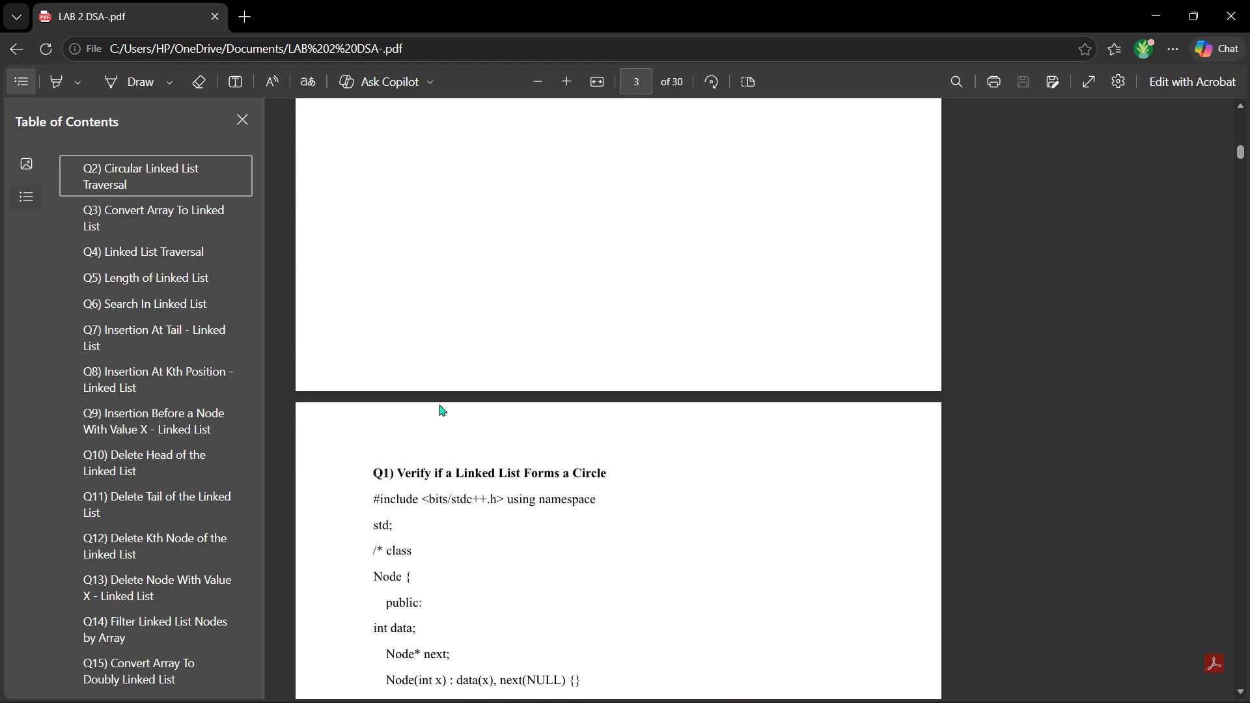
pyautogui.scroll(-6, 439, 404)
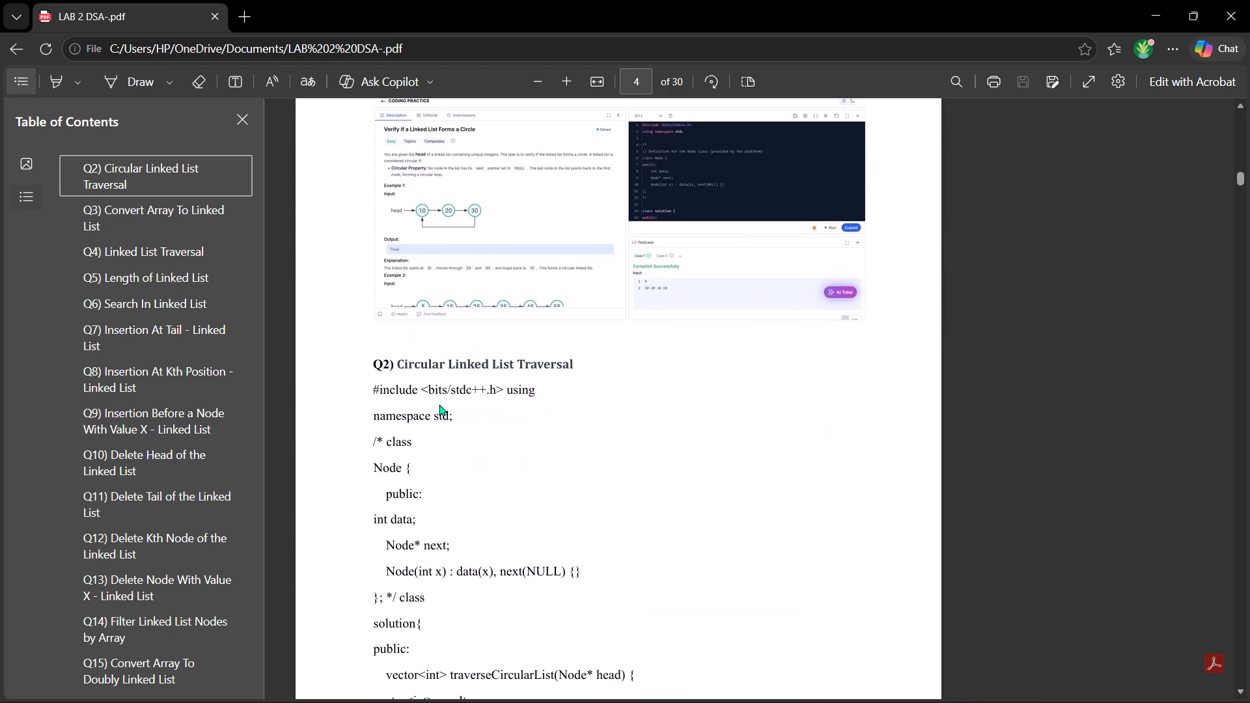
pyautogui.scroll(-2, 439, 404)
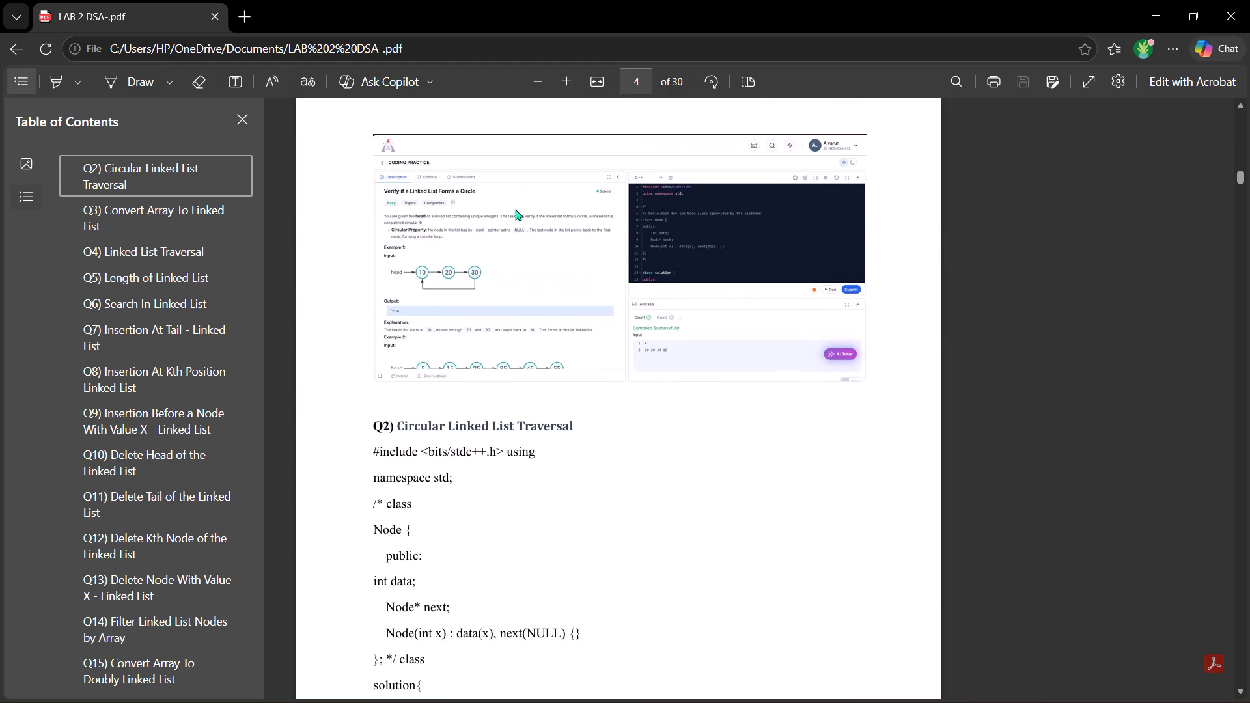
pyautogui.scroll(2, 798, 241)
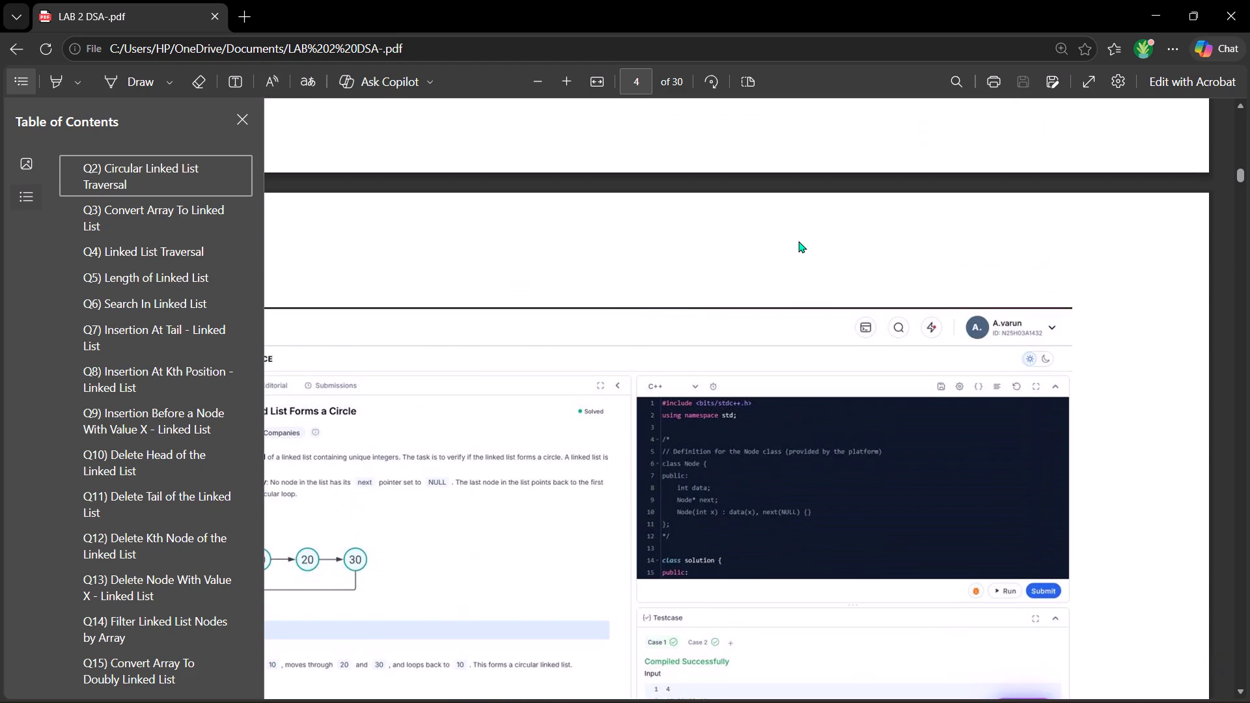
# Close the exported PDF and the Word report.
pyautogui.click(217, 15)
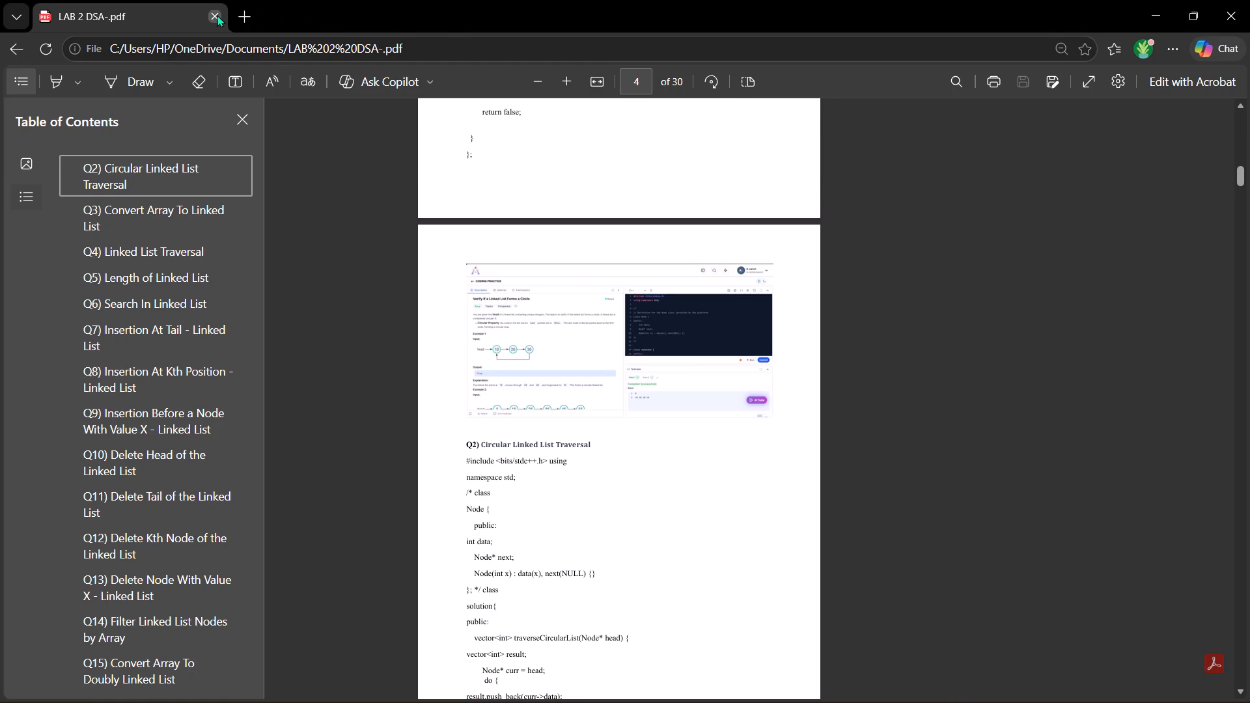
pyautogui.click(1249, 0)
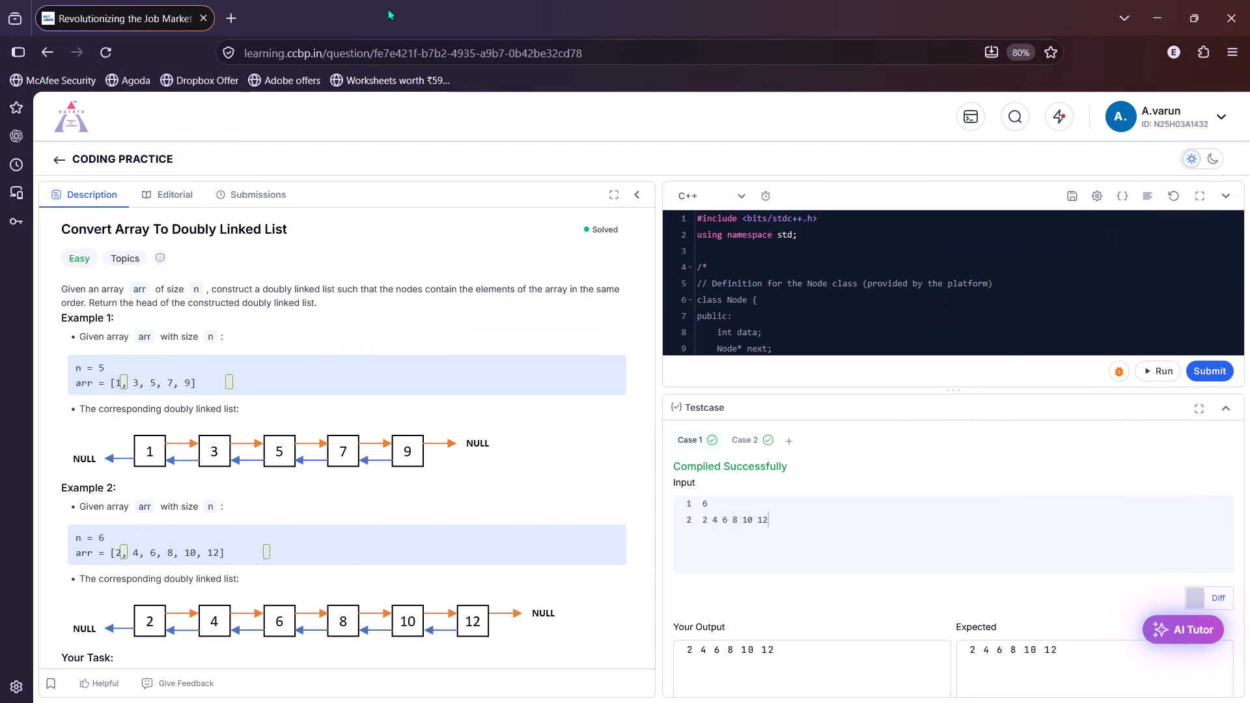
# Close the coding-practice page, leaving it without saving, and close the Documents folder window.
pyautogui.click(204, 16)
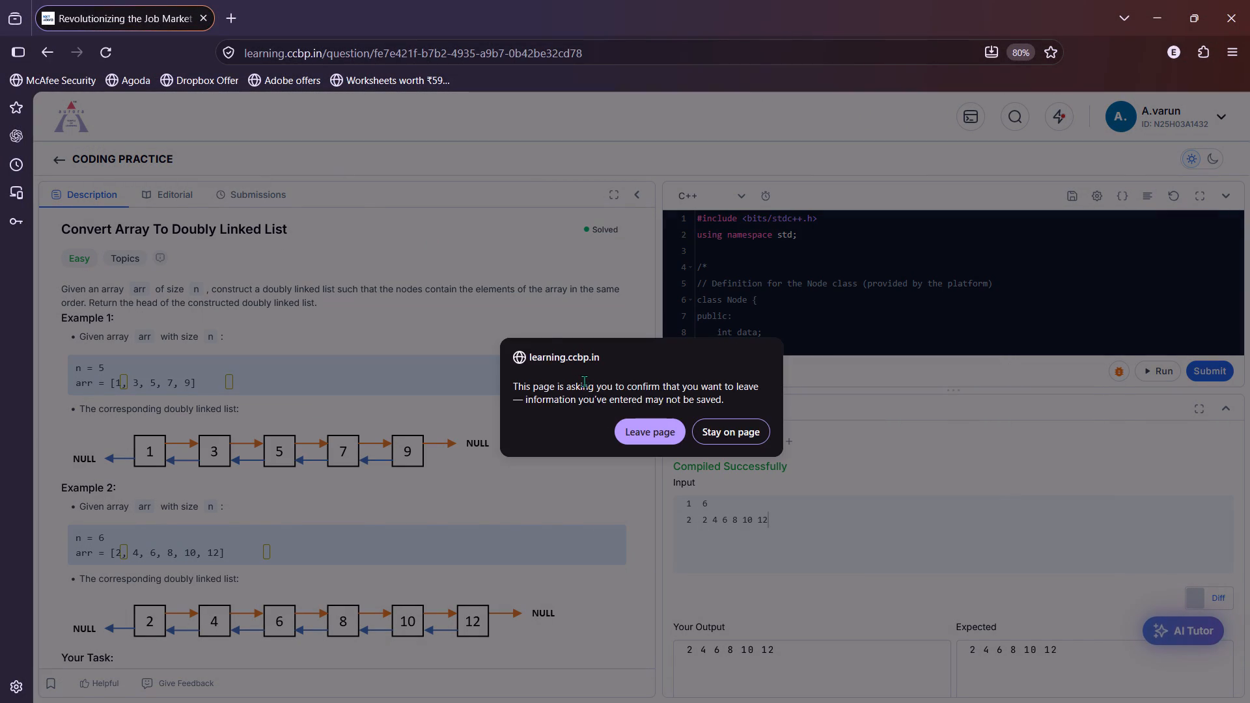
pyautogui.click(637, 432)
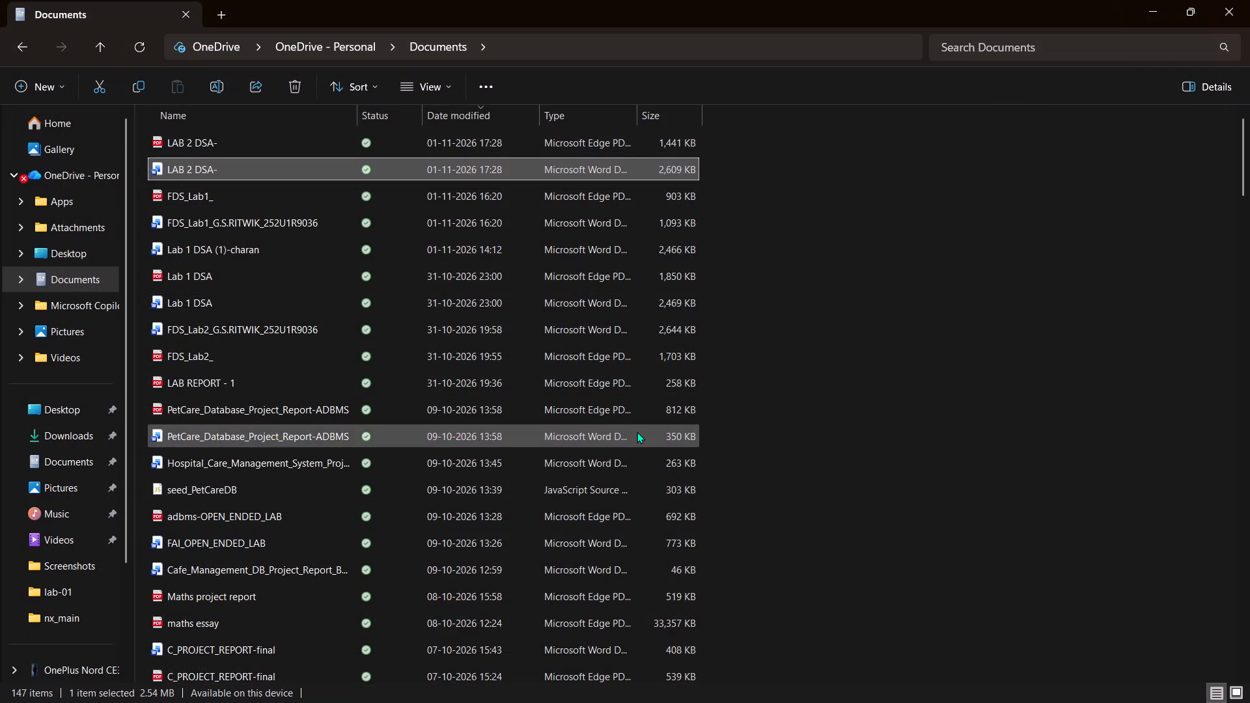
pyautogui.click(1249, 0)
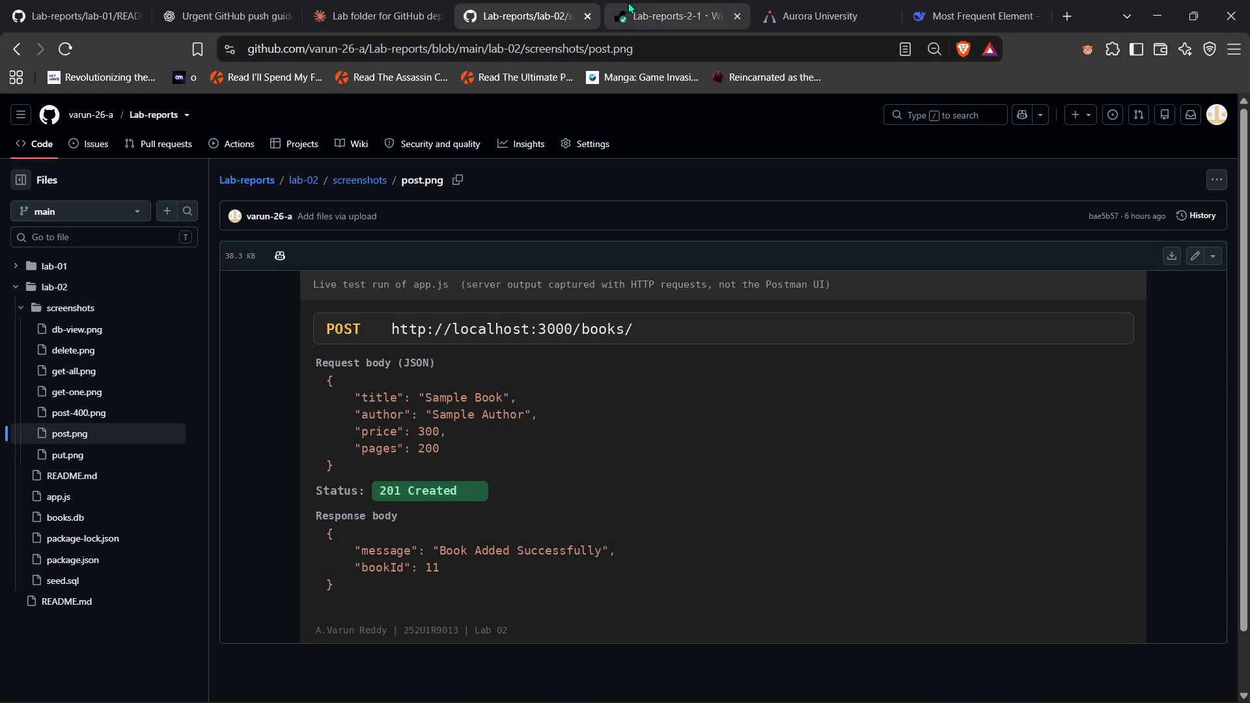
# On the Aurora University portal, upload the LAB 2 DSA- PDF as Lab Report 2 for Advanced Data Structures.
pyautogui.click(877, 3)
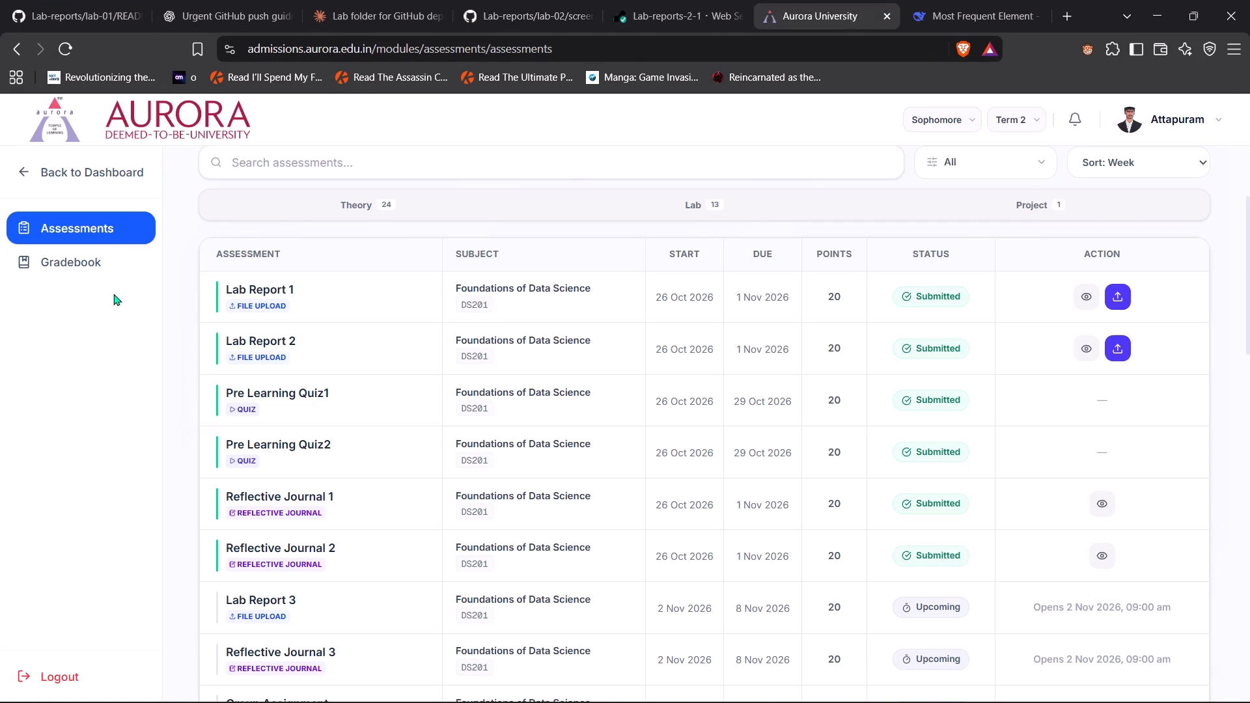
pyautogui.click(86, 171)
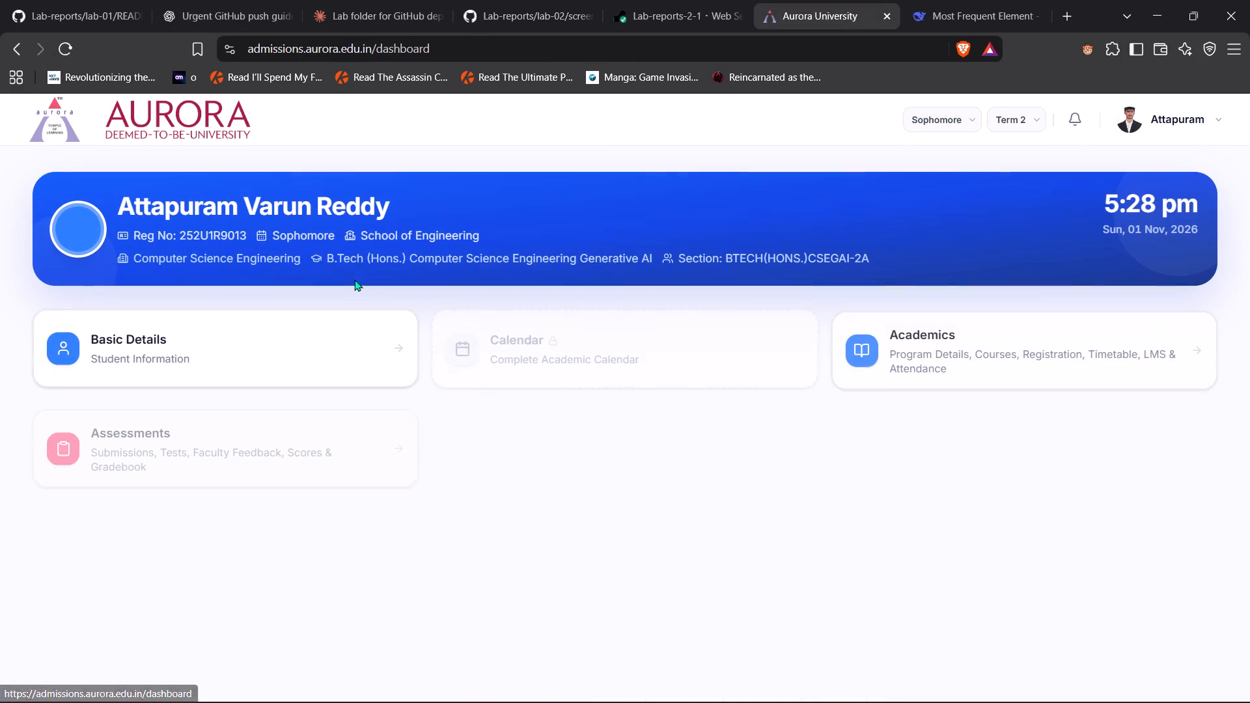
pyautogui.click(313, 438)
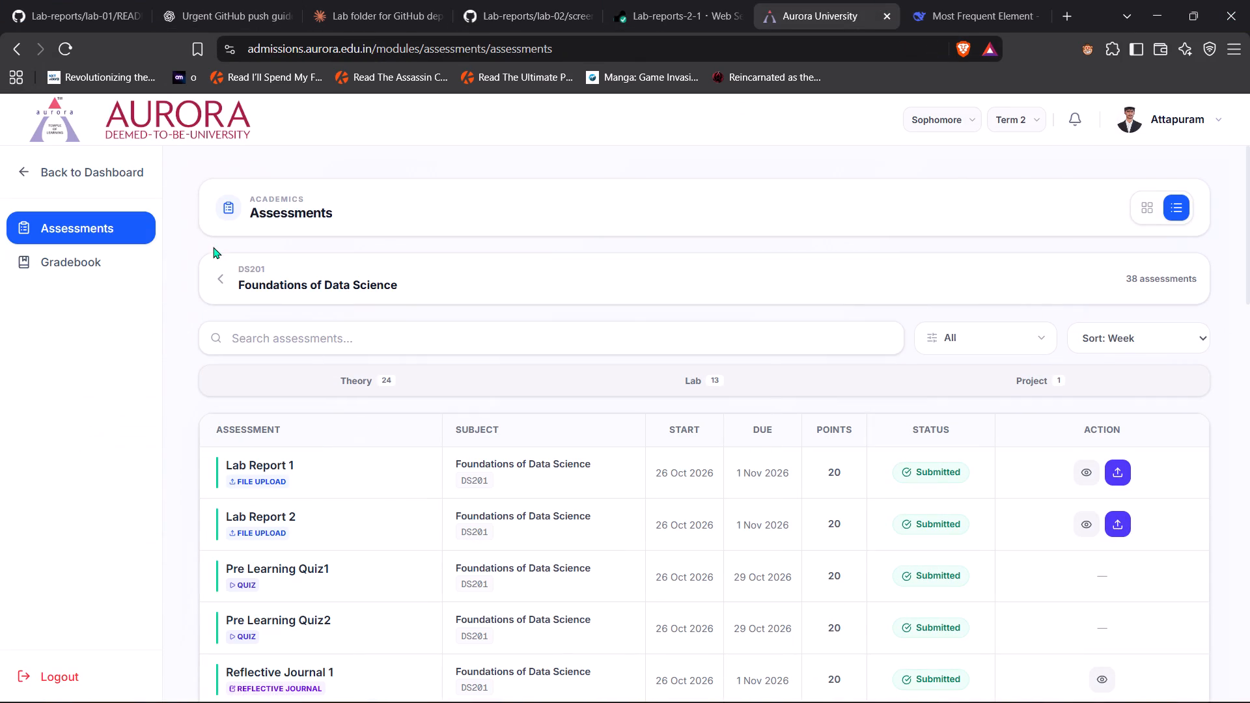
pyautogui.click(219, 280)
pyautogui.click(319, 319)
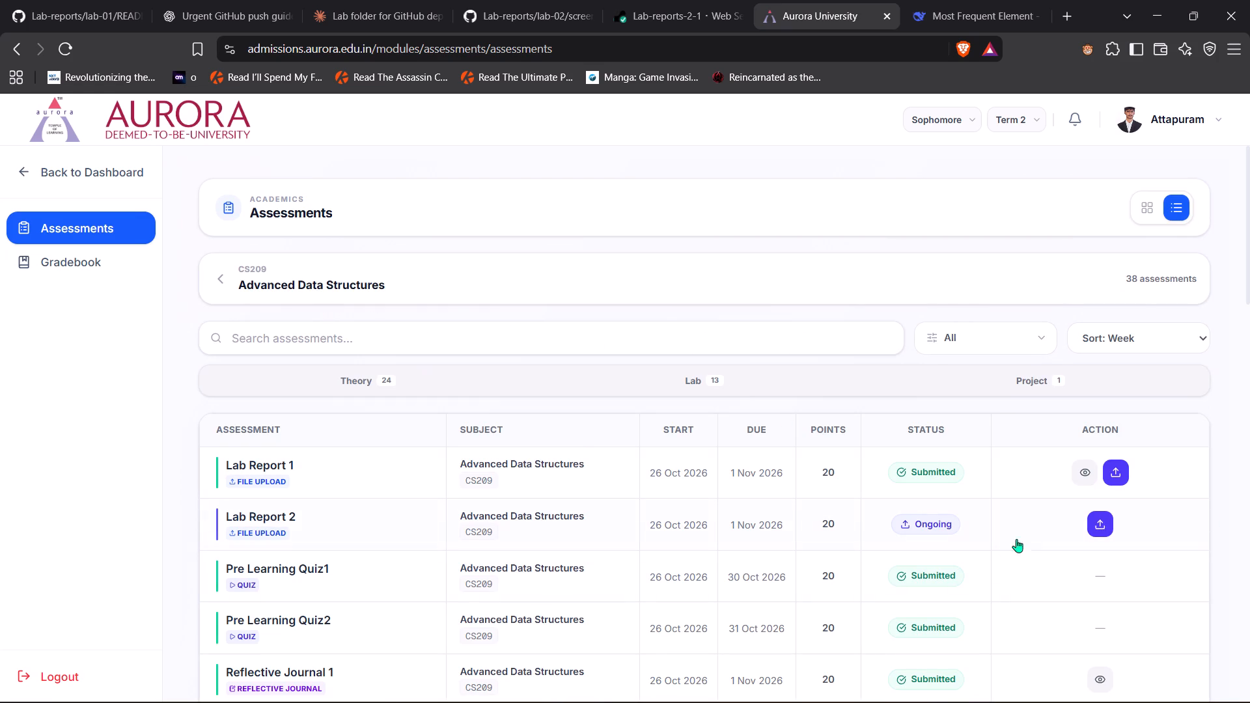
pyautogui.click(1101, 524)
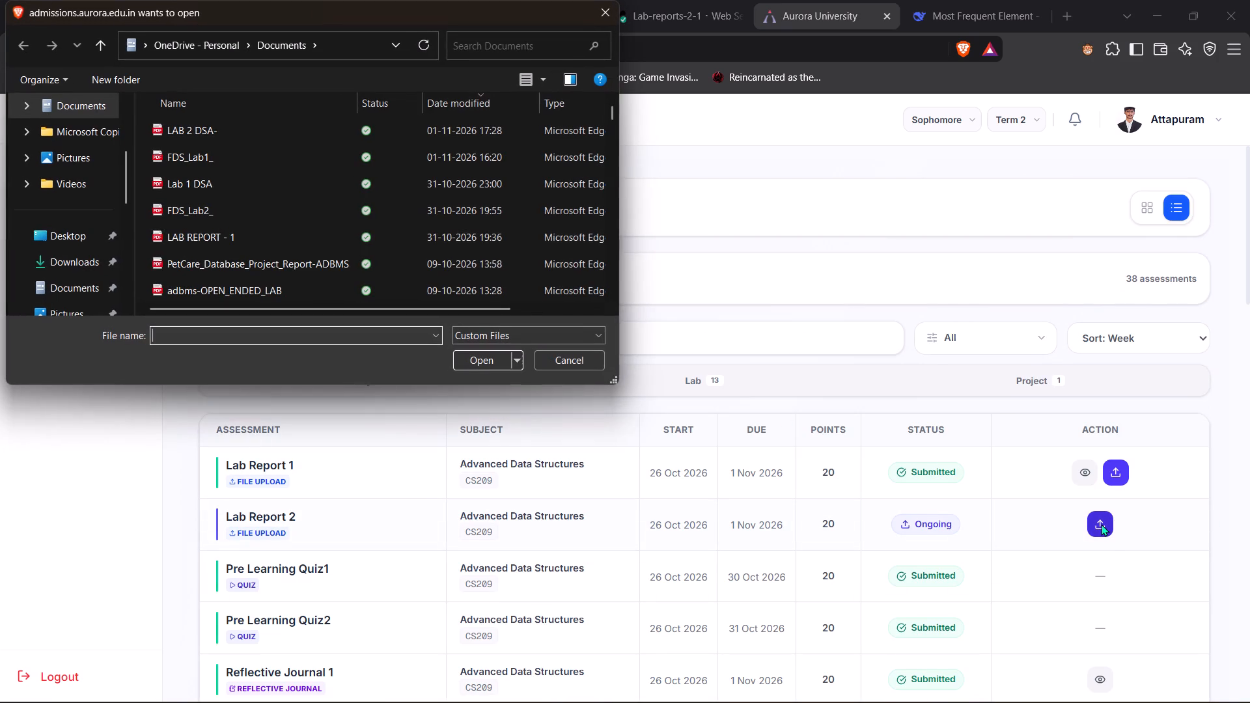
pyautogui.doubleClick(281, 129)
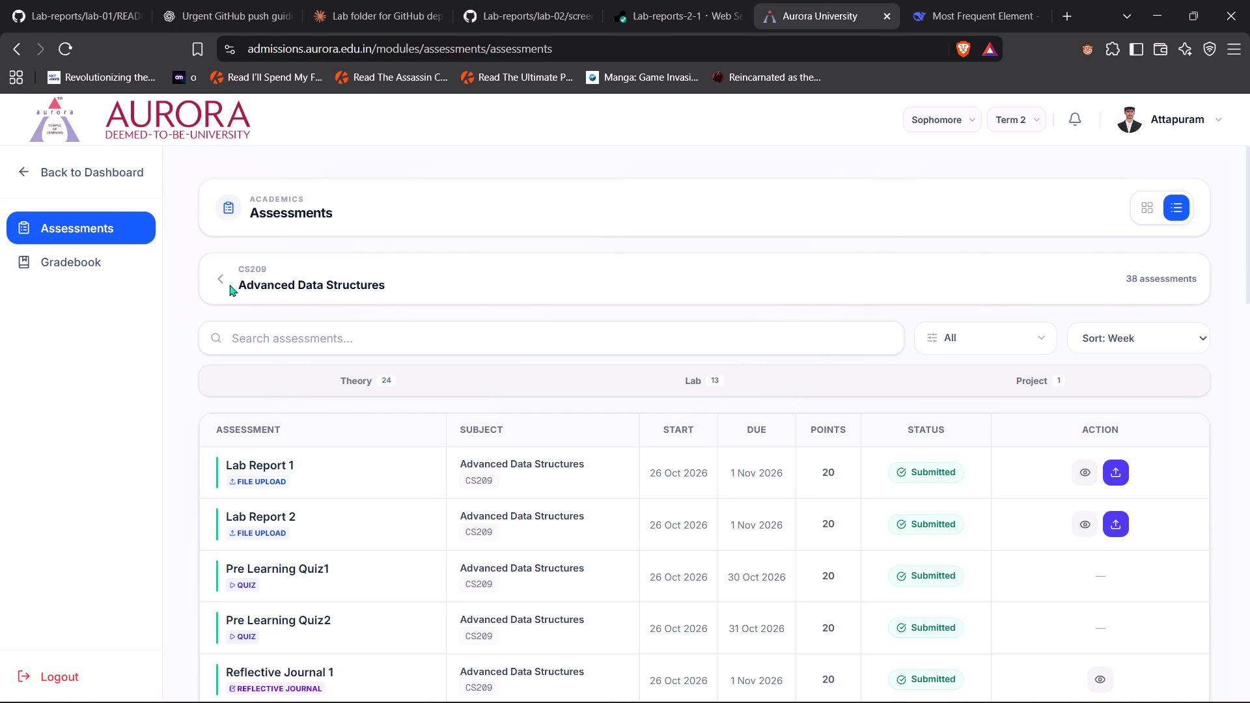
# View the uploaded Lab Report 2 document through its first question's screenshot, and close it.
pyautogui.click(1089, 529)
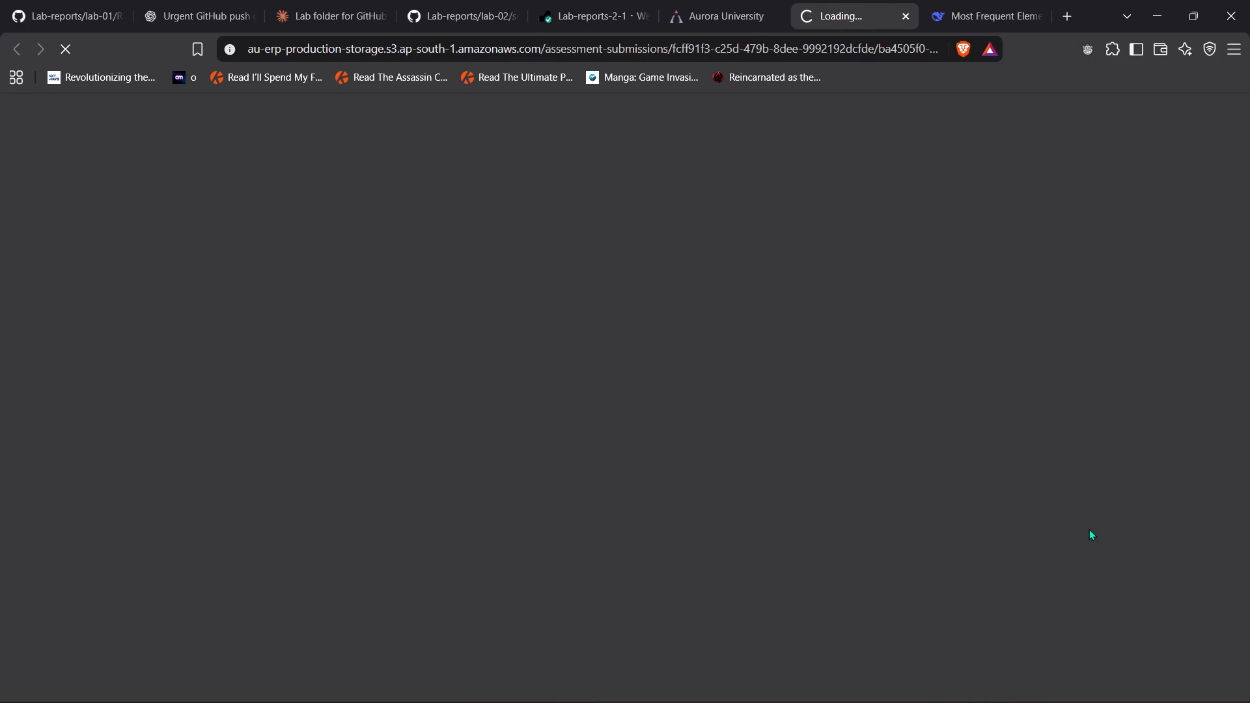
pyautogui.scroll(-1, 881, 290)
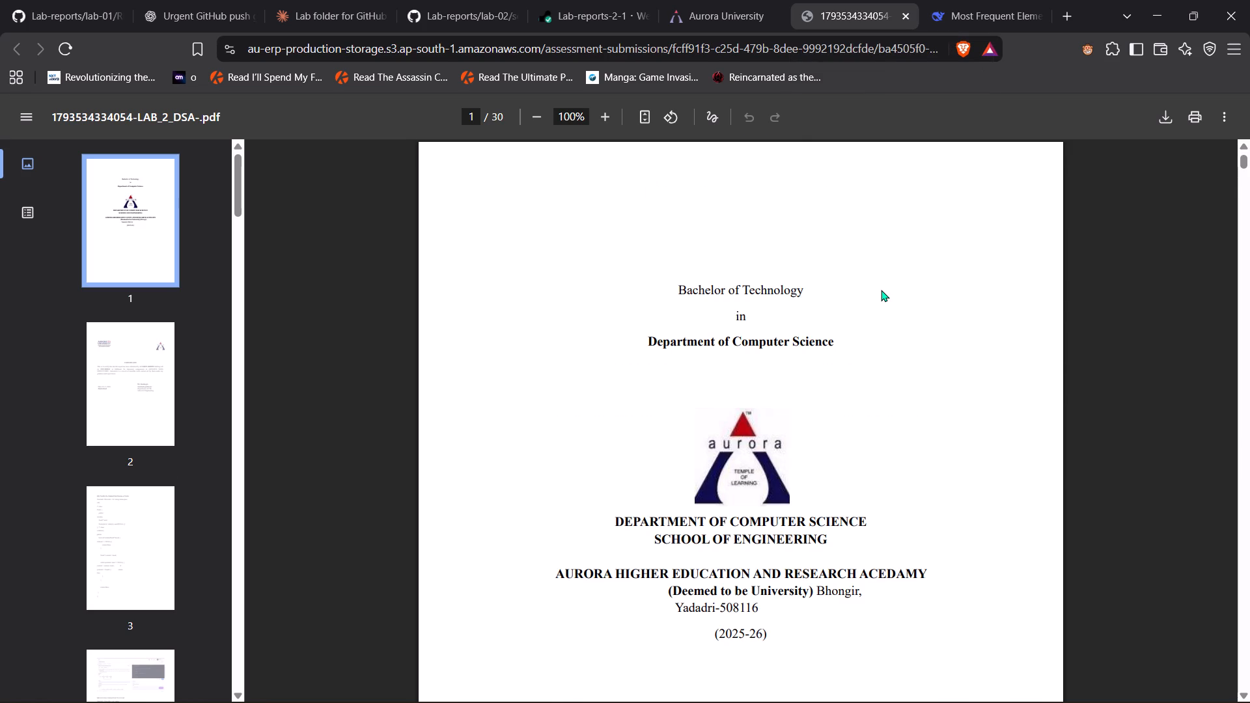
pyautogui.scroll(-16, 881, 290)
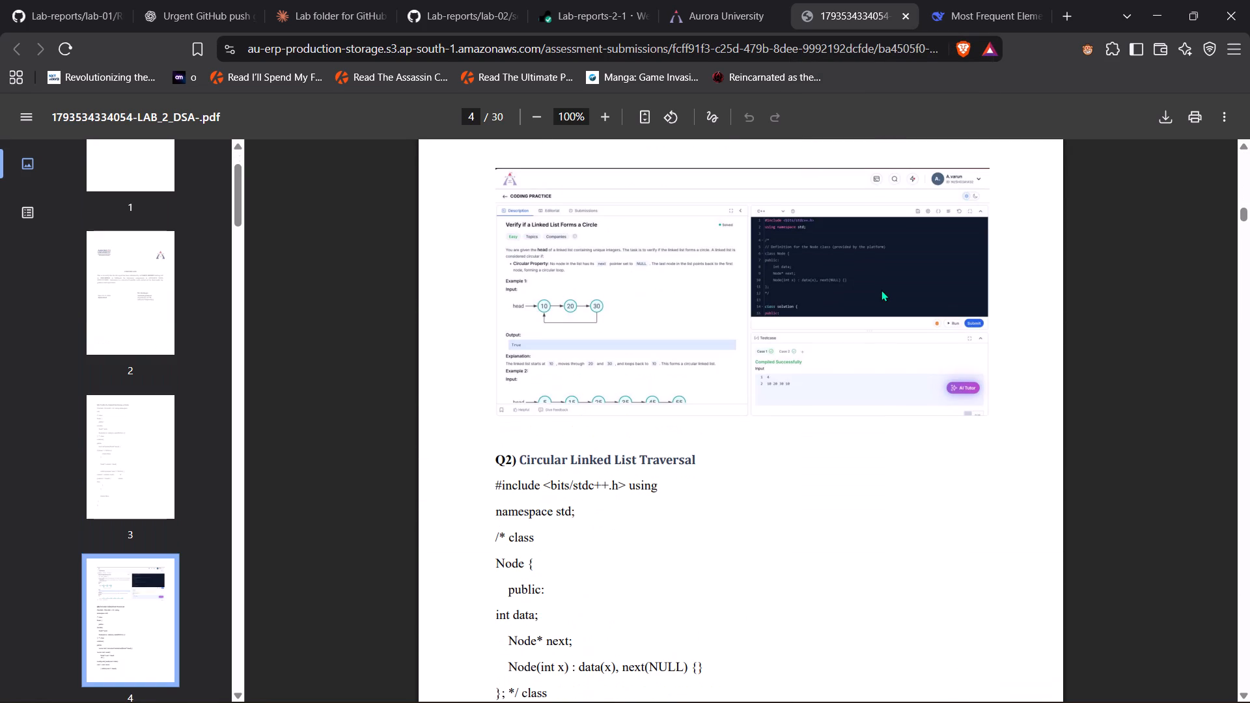
pyautogui.click(904, 16)
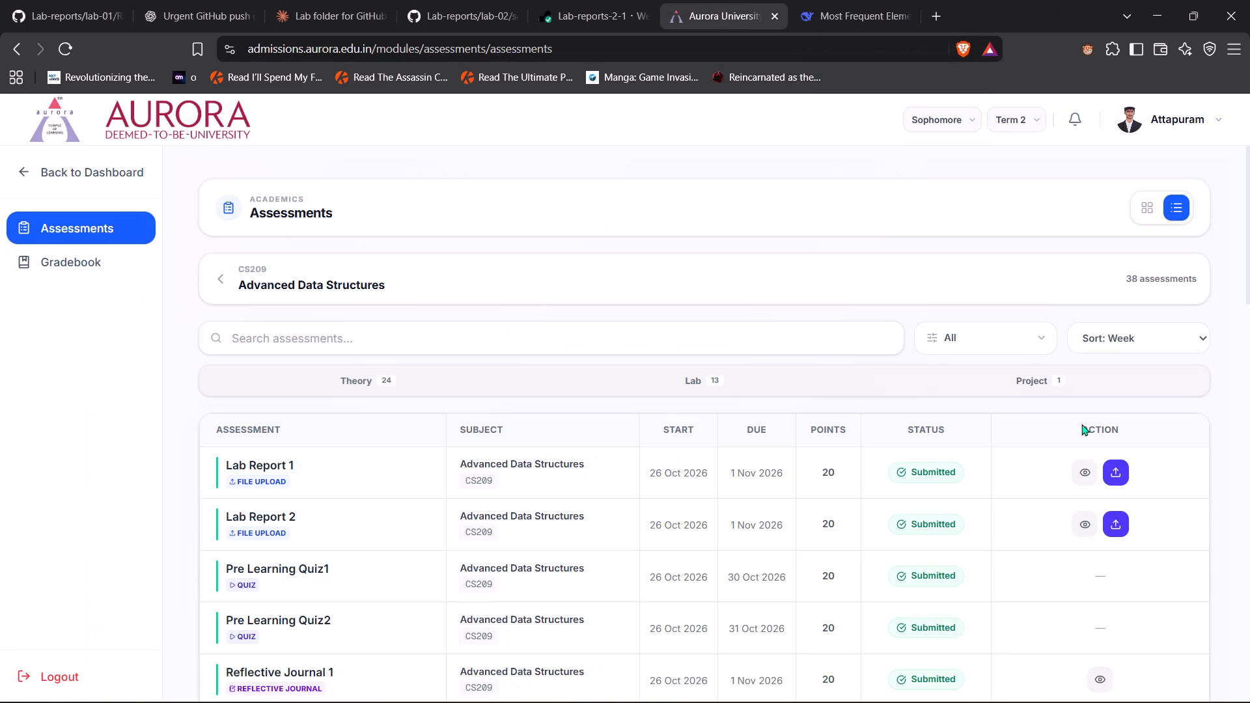
# View the submitted Lab Report 1 document for Advanced Data Structures through its first question's screenshot, and close it.
pyautogui.click(1081, 473)
pyautogui.scroll(-6, 872, 280)
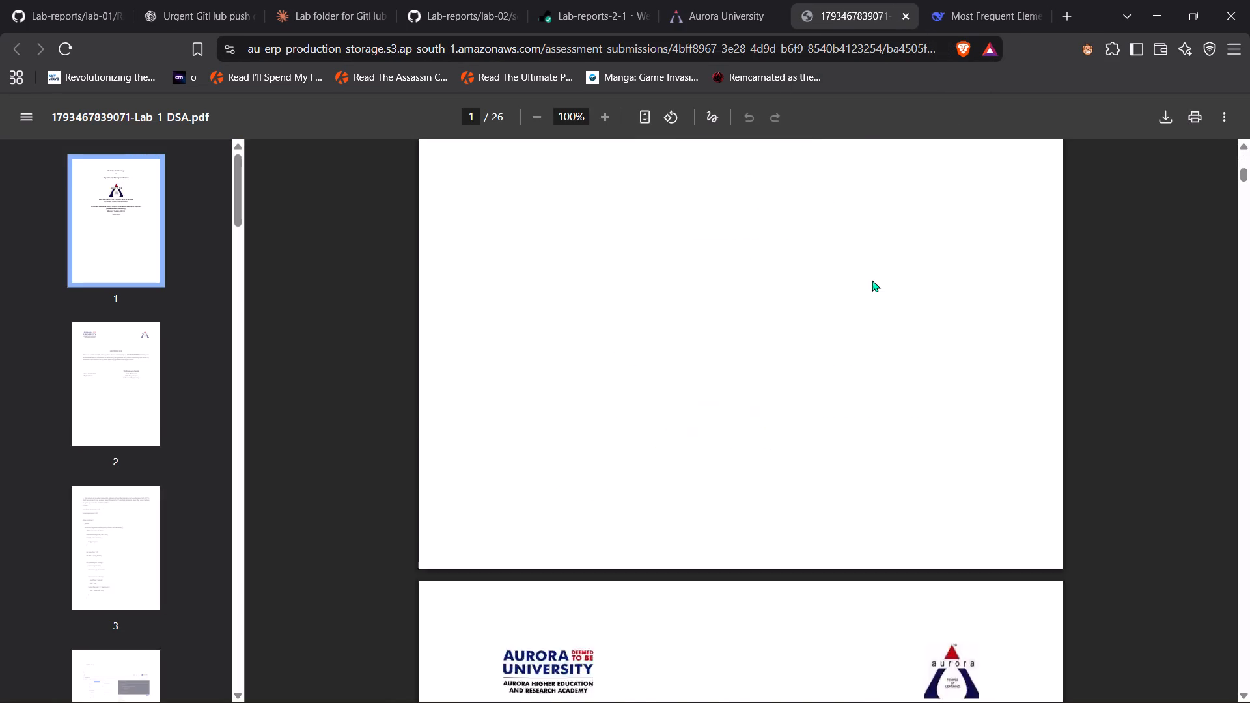
pyautogui.scroll(-6, 872, 280)
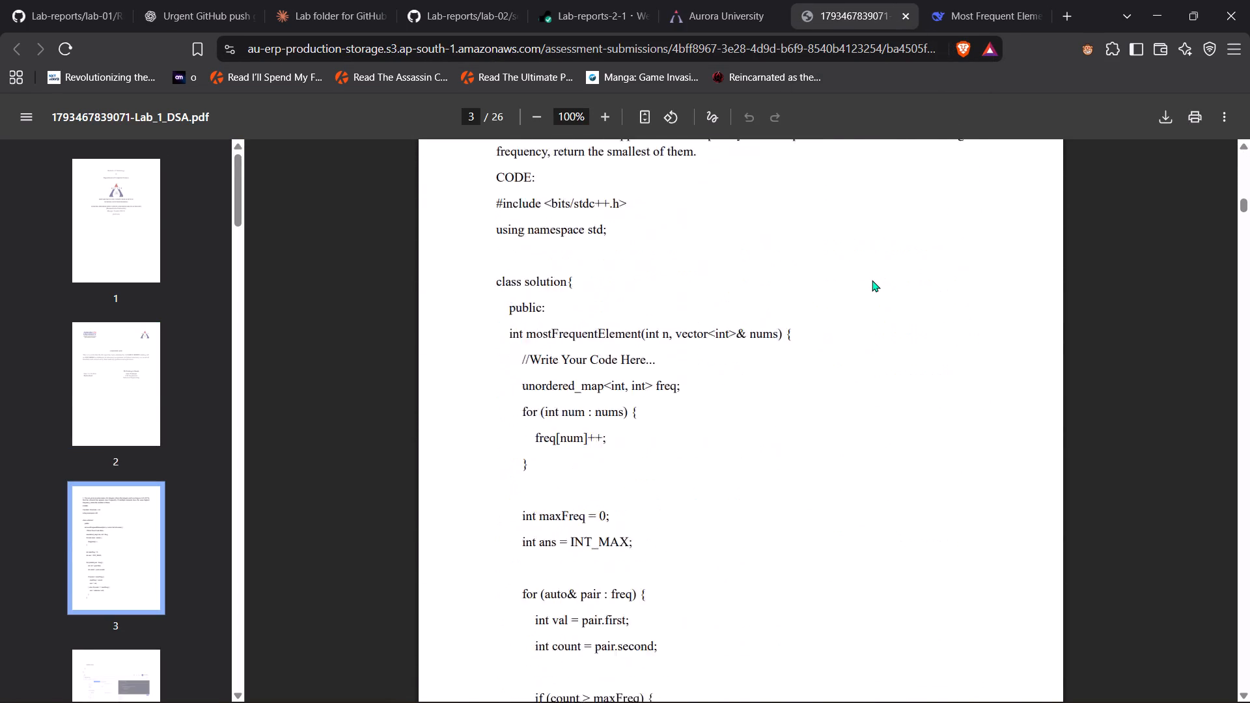
pyautogui.scroll(-5, 872, 280)
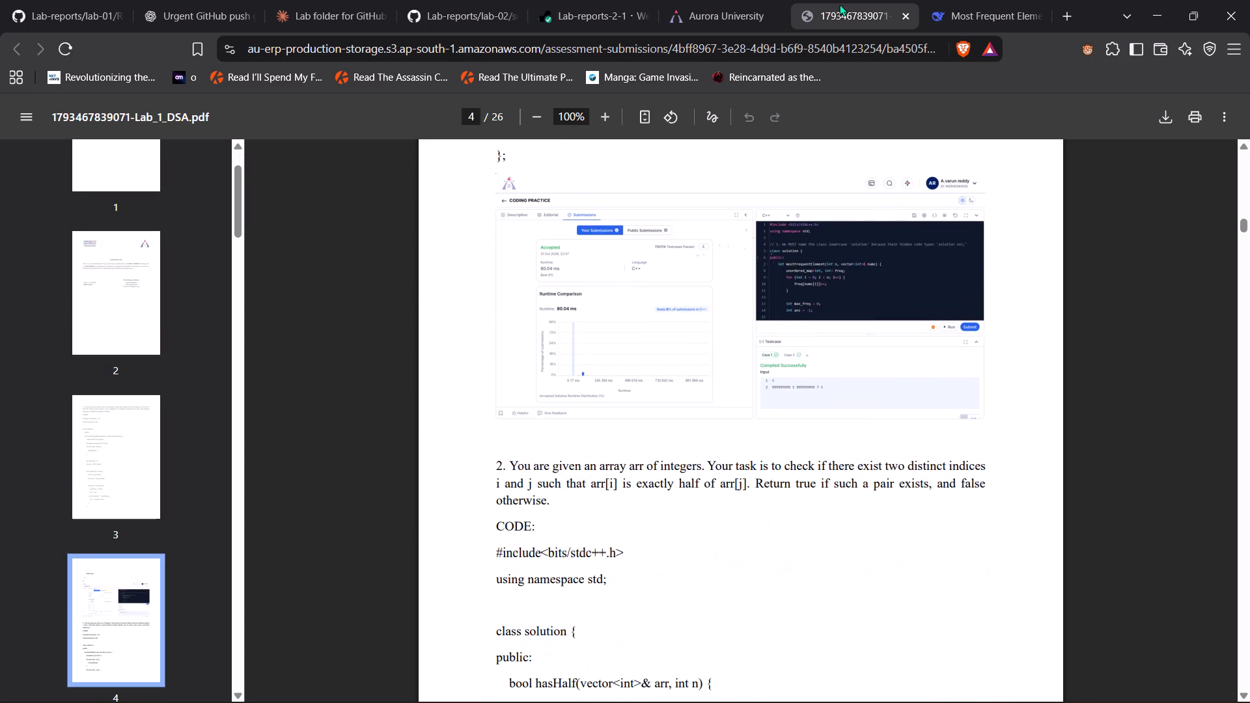
pyautogui.click(905, 21)
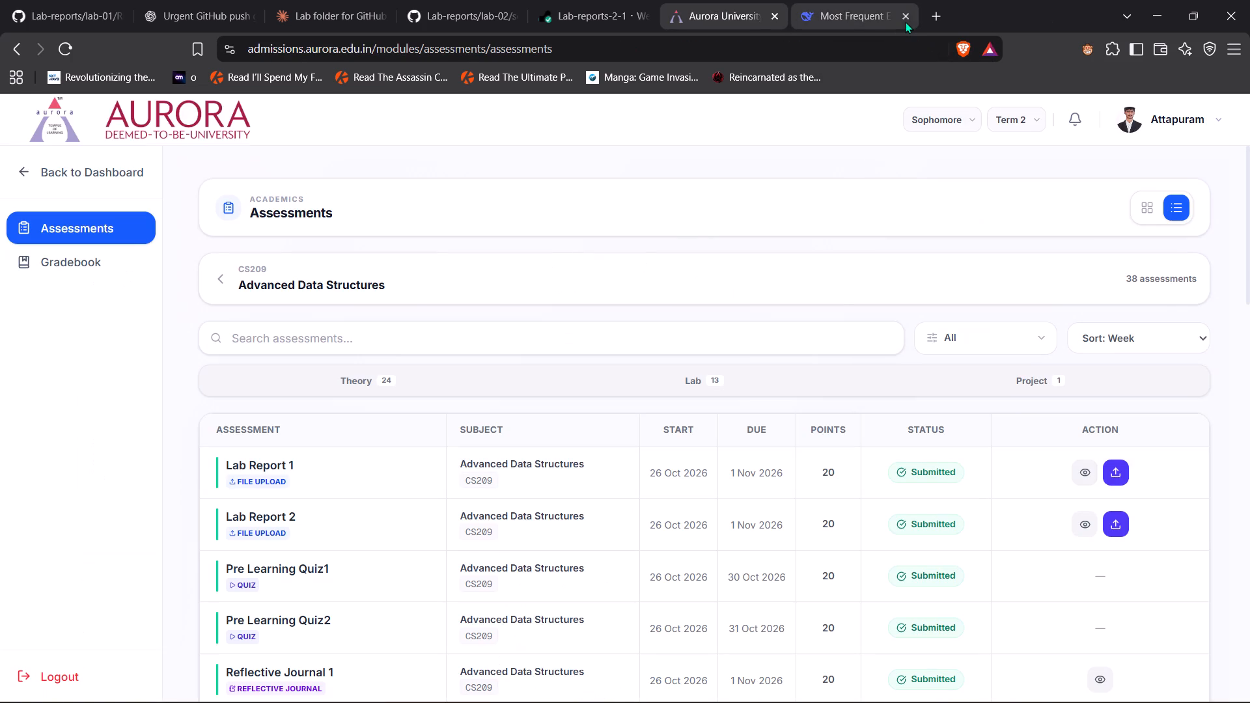
# Check the pending assessments of Backend Development Fundamentals, Research And Publication Ethics, and German A2.
pyautogui.scroll(2, 207, 253)
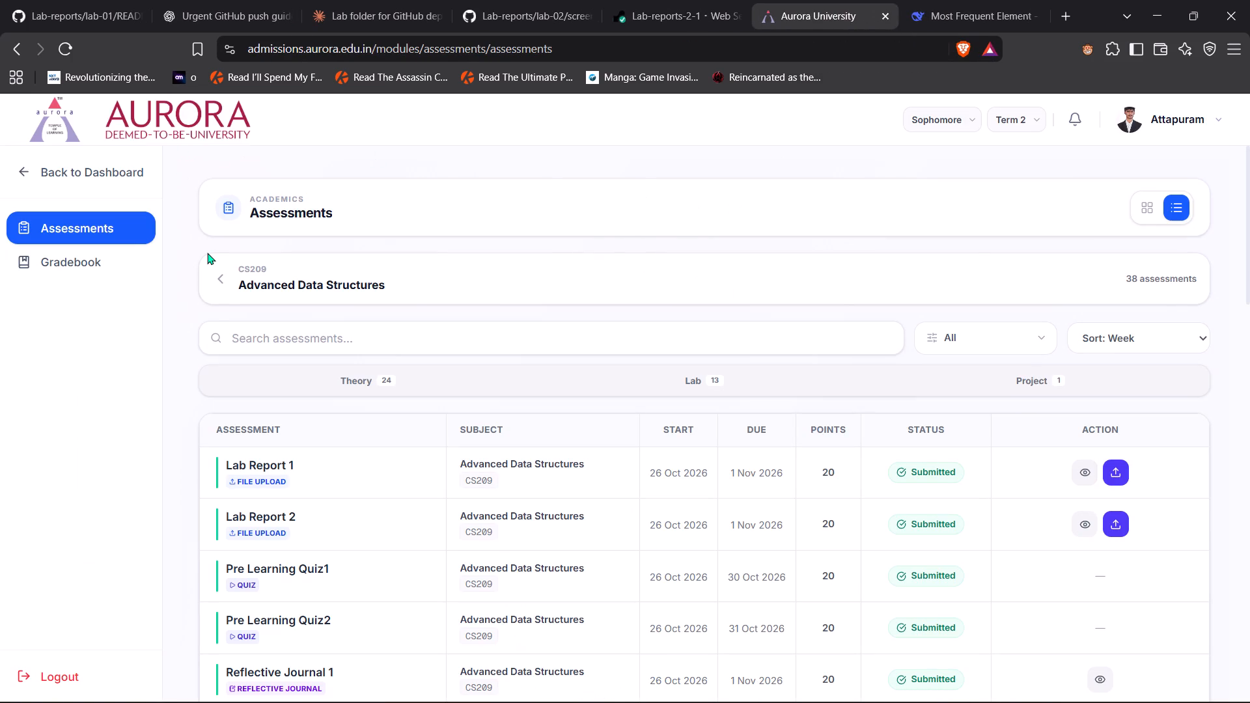
pyautogui.click(218, 278)
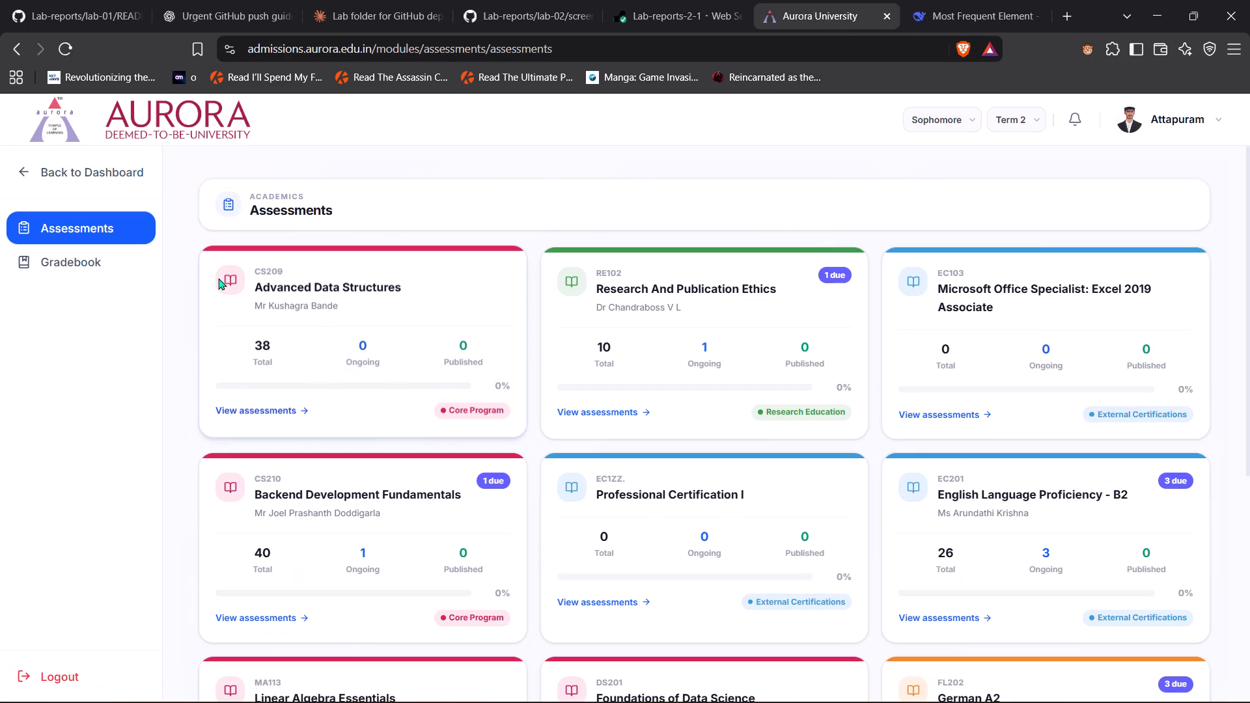
pyautogui.scroll(-1, 417, 397)
pyautogui.click(387, 488)
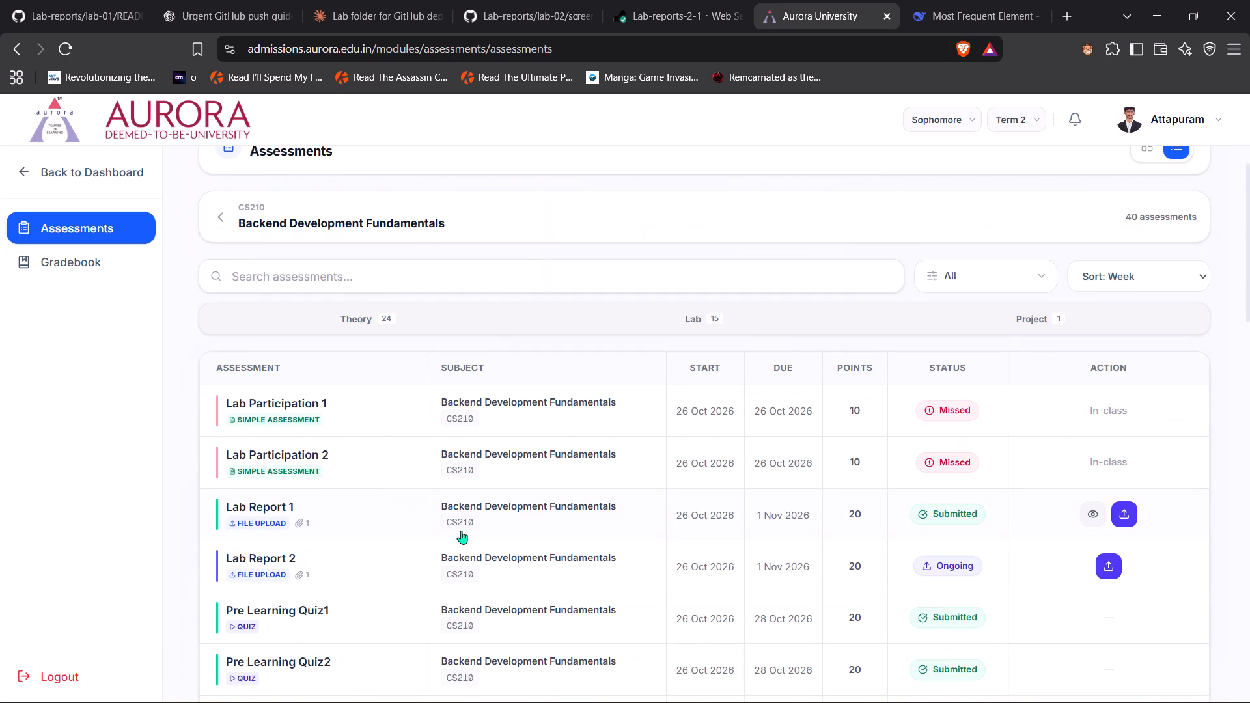
pyautogui.scroll(2, 461, 531)
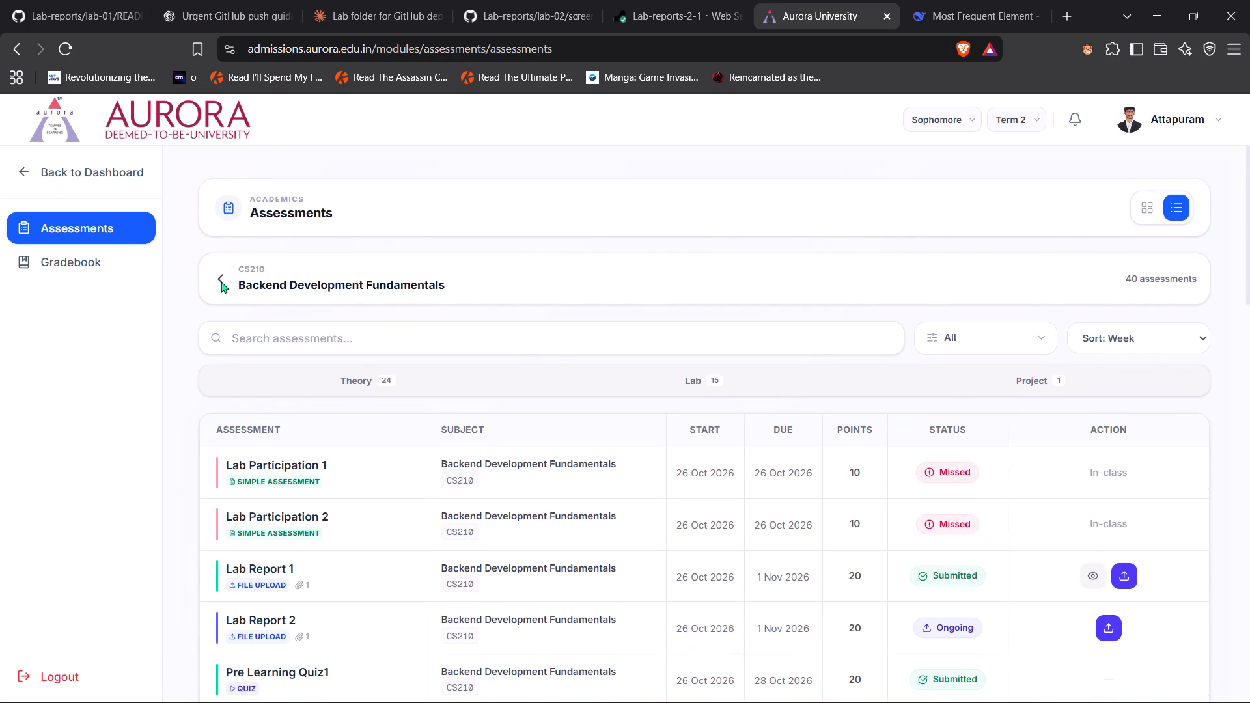
pyautogui.click(221, 281)
pyautogui.click(805, 412)
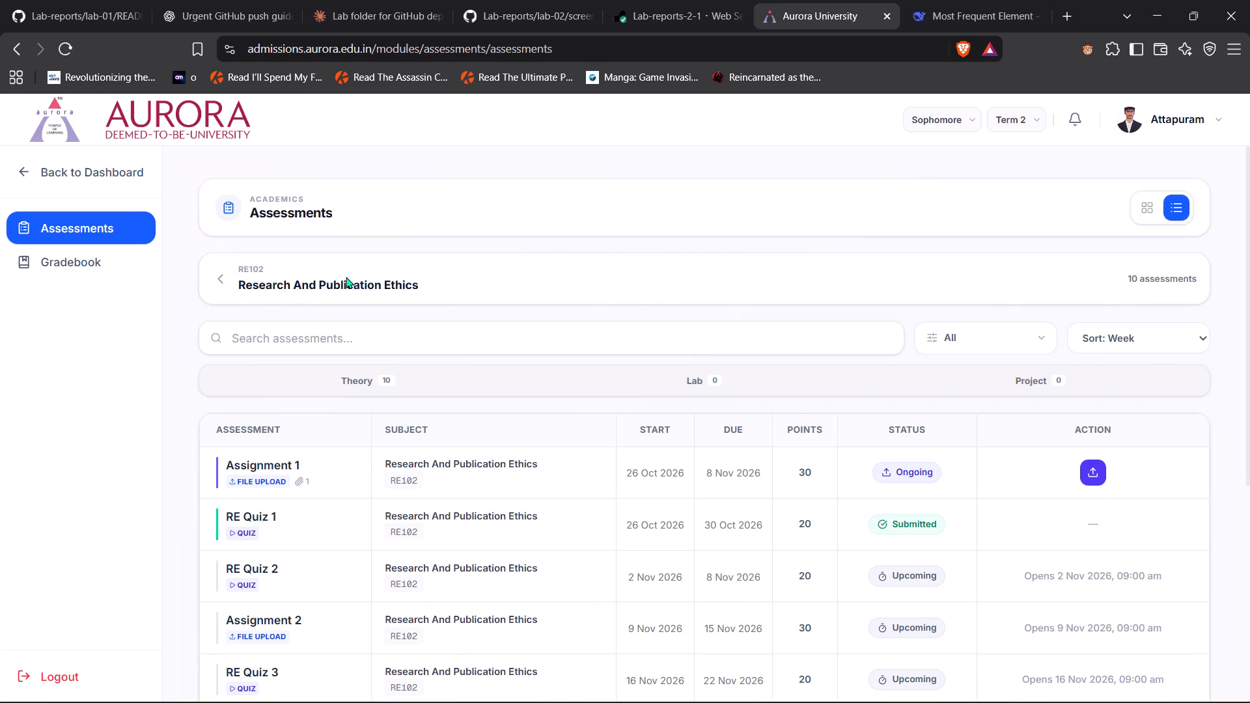
pyautogui.click(224, 281)
pyautogui.scroll(-2, 224, 281)
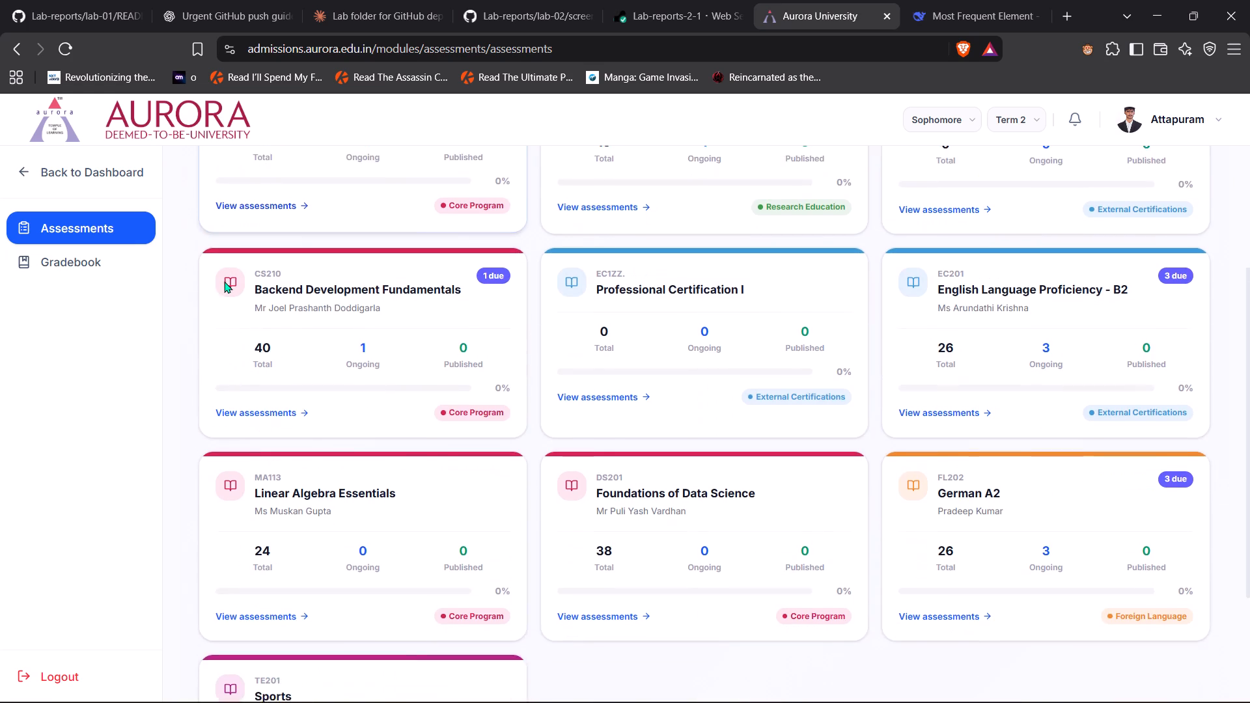
pyautogui.scroll(-1, 224, 281)
pyautogui.click(969, 480)
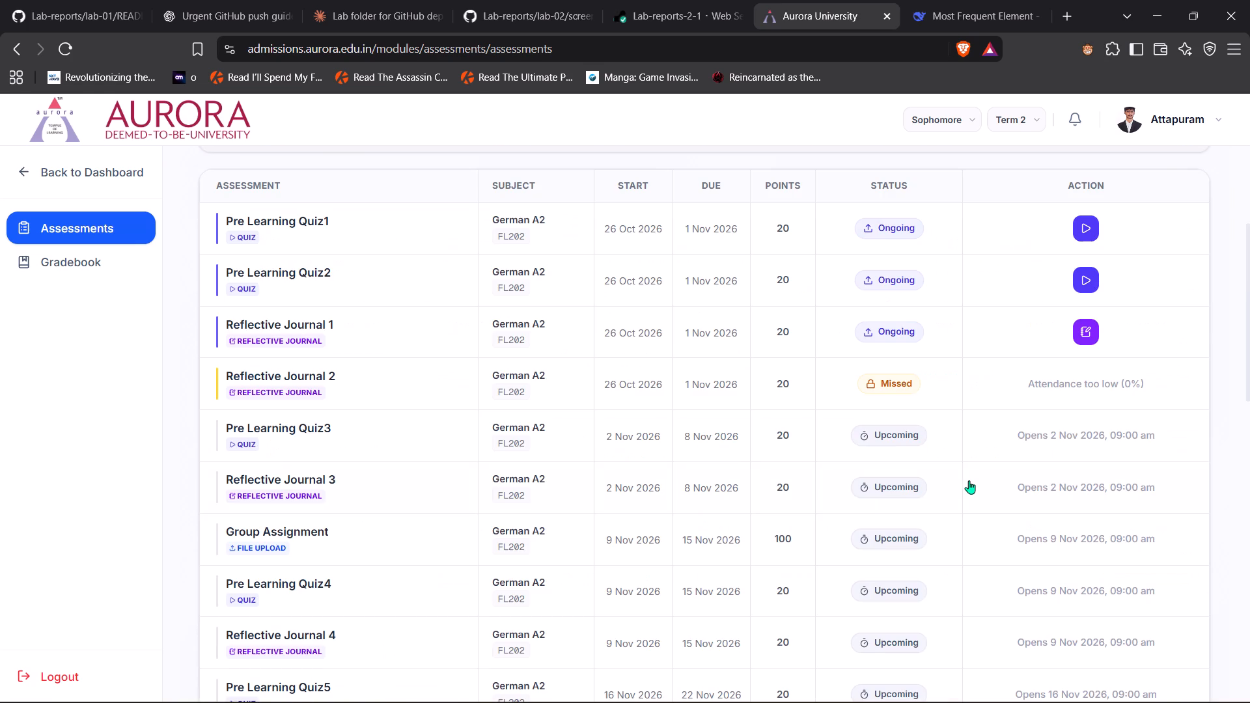
pyautogui.scroll(1, 771, 479)
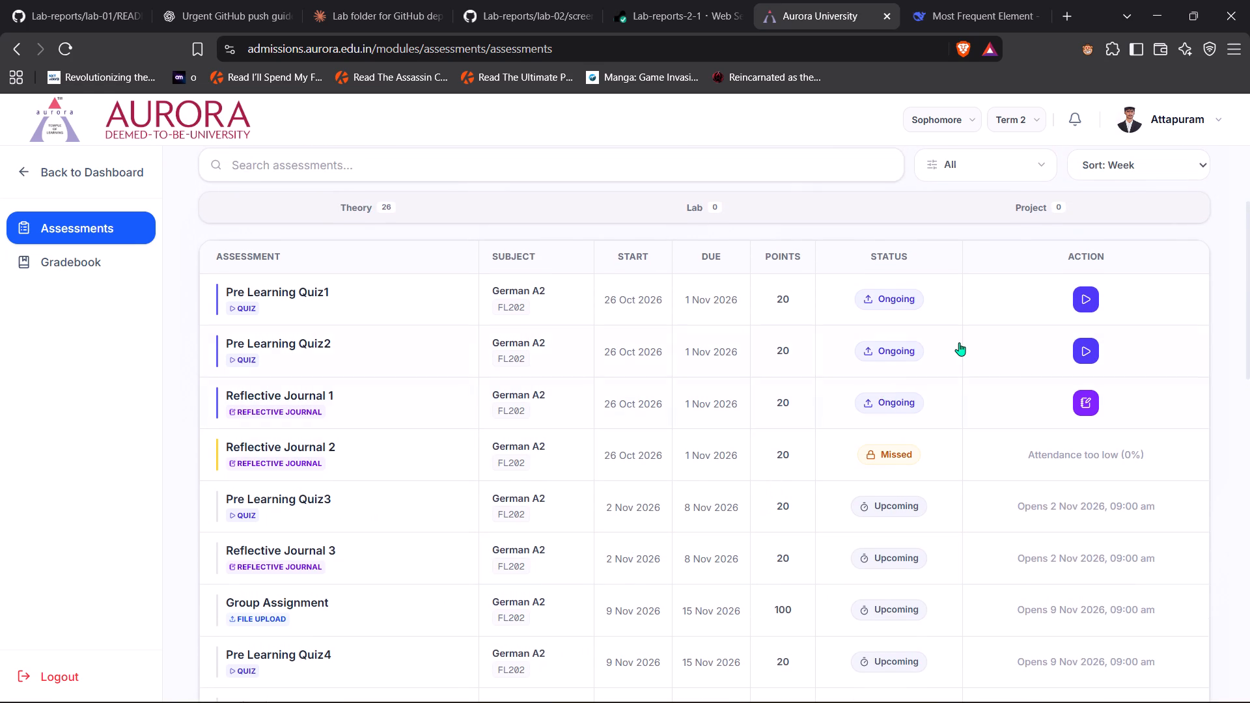
# View the details and start page of German A2's Pre Learning Quiz2, and leave without starting the quiz.
pyautogui.click(960, 342)
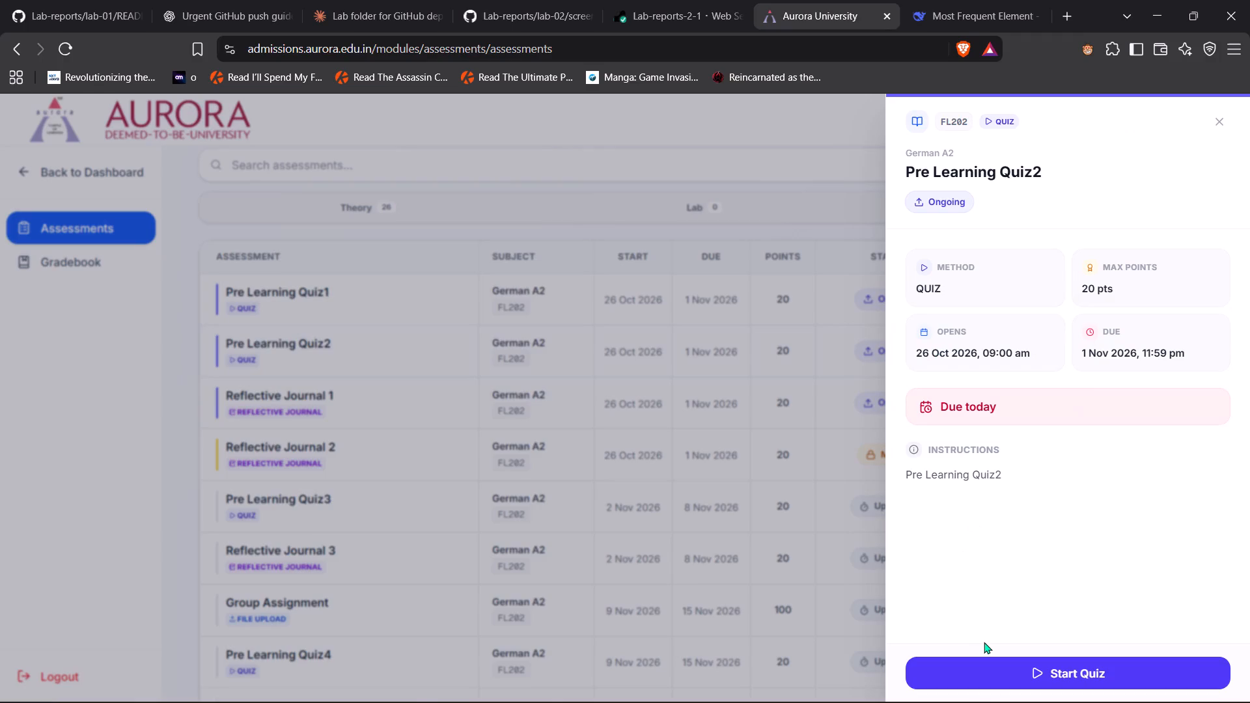
pyautogui.click(980, 665)
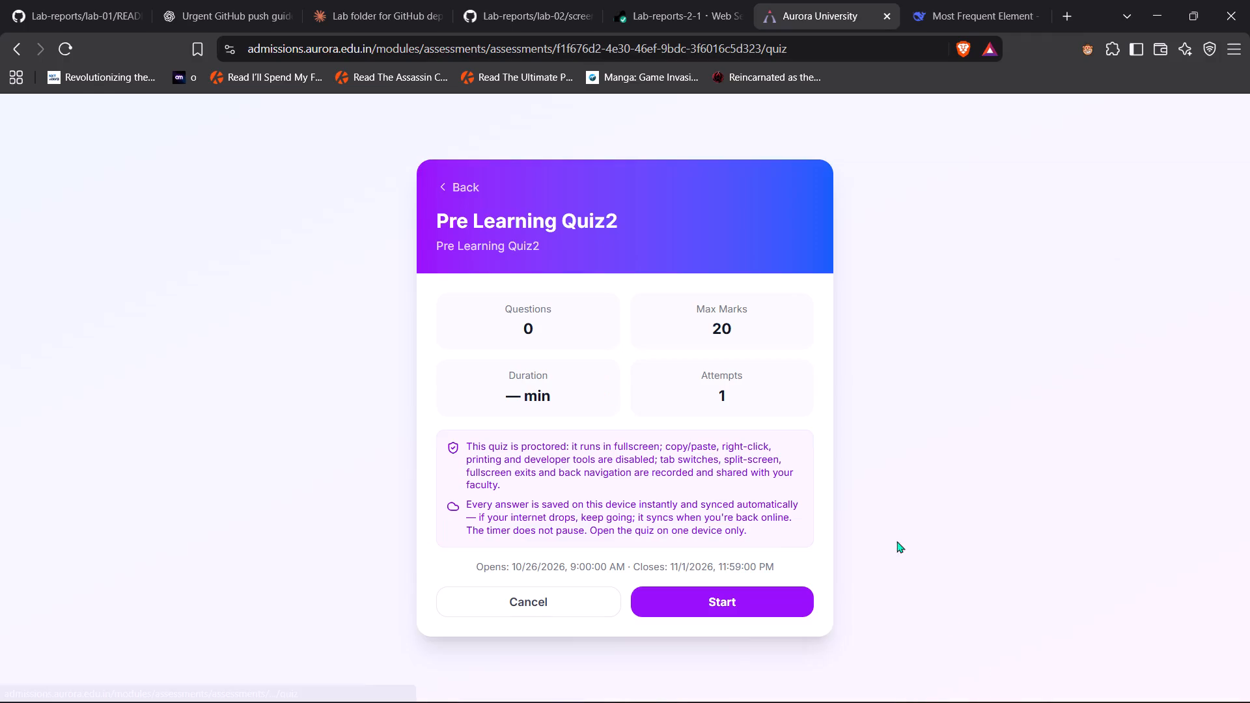
pyautogui.click(531, 607)
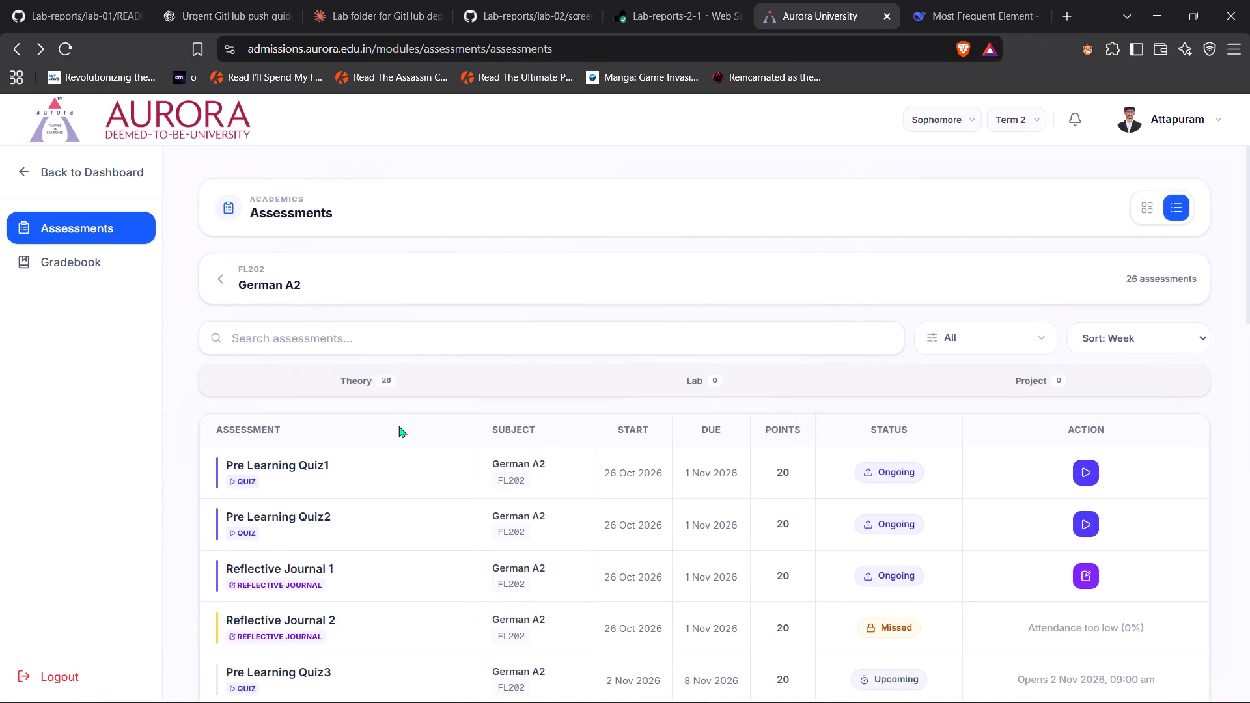
# Return to the overview of all subjects and review which ones still have assessments due.
pyautogui.click(214, 279)
pyautogui.scroll(-2, 538, 456)
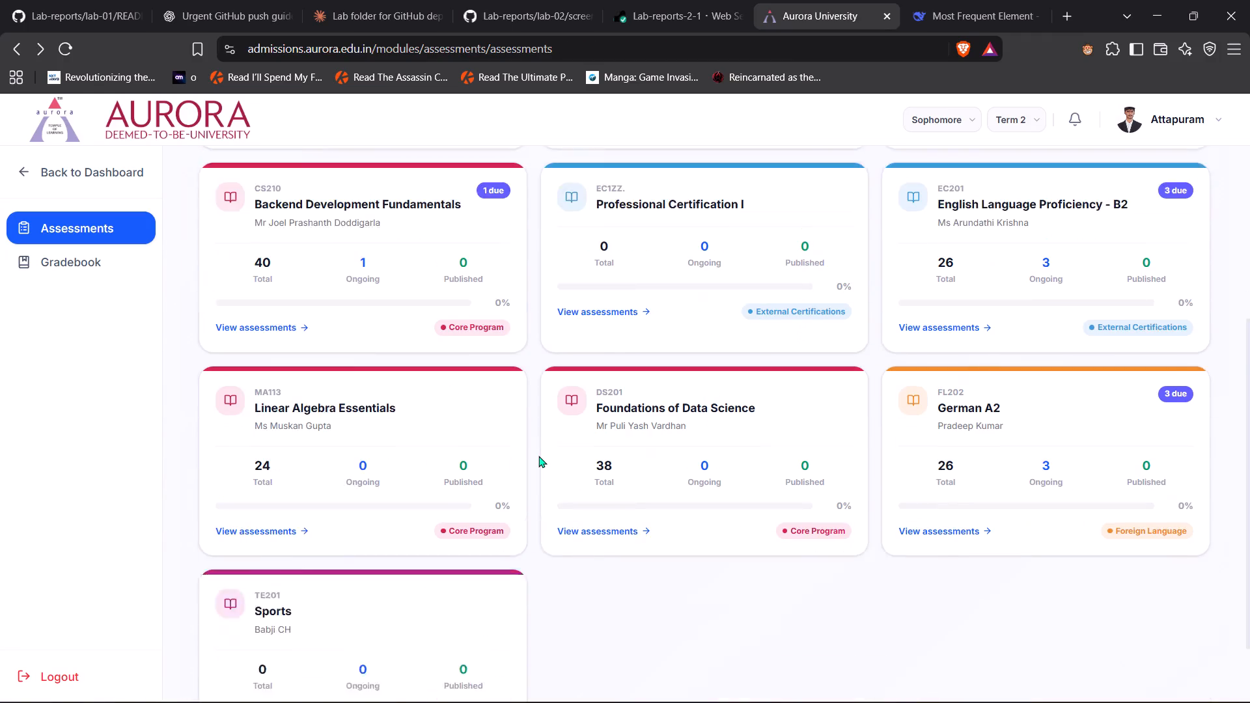
pyautogui.scroll(-1, 538, 456)
pyautogui.scroll(4, 538, 456)
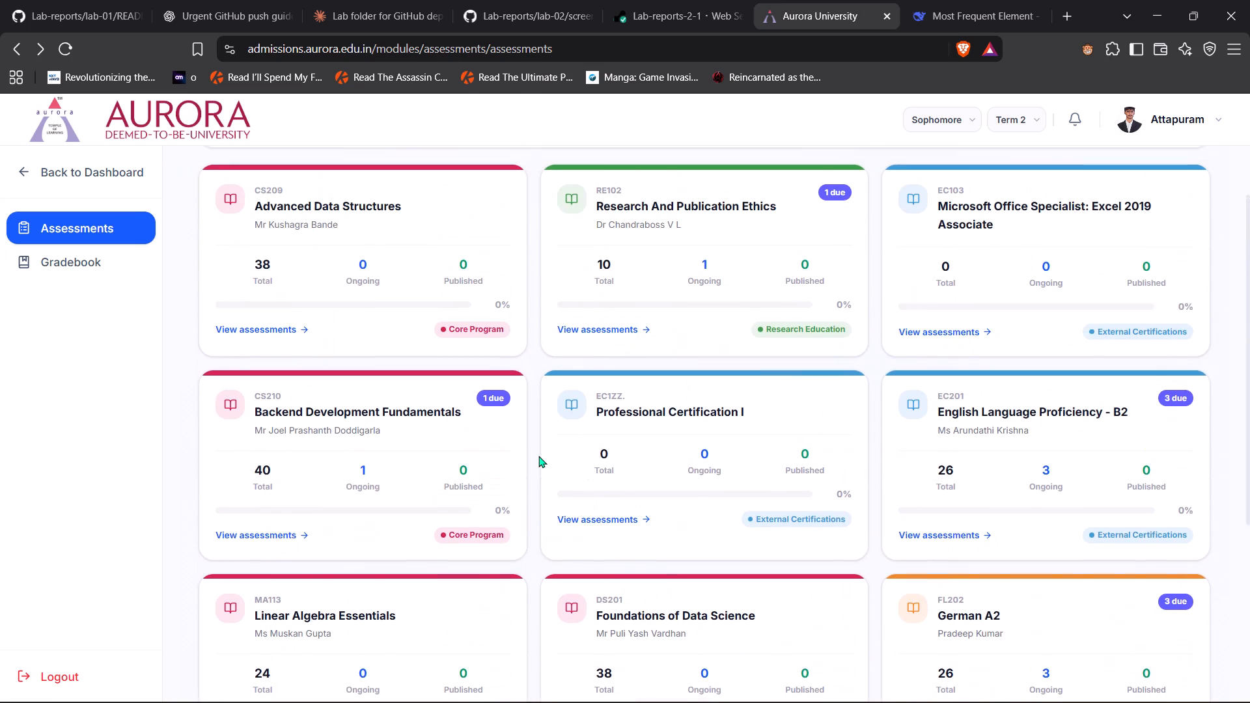
# Switch to the GitHub page showing post.png in the lab-02 screenshots of Lab-reports.
pyautogui.click(646, 0)
pyautogui.click(575, 0)
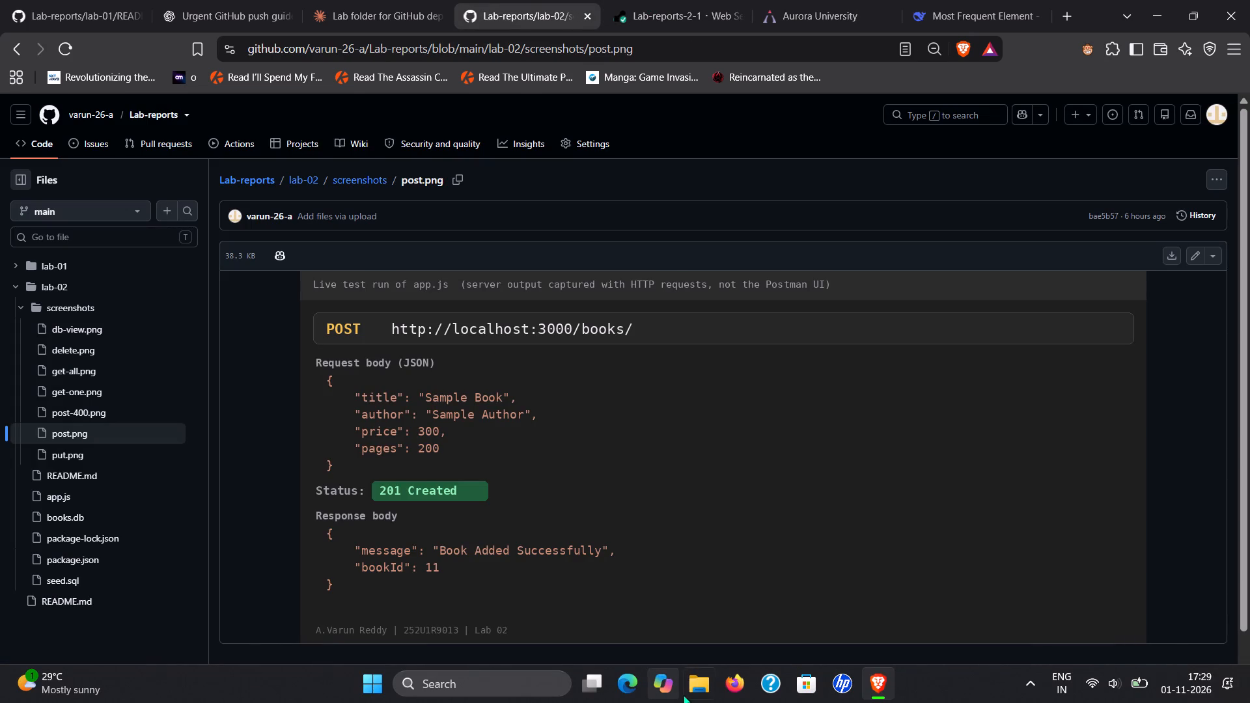
# Browse the Documents folder in File Explorer for the existing lab report files.
pyautogui.click(684, 695)
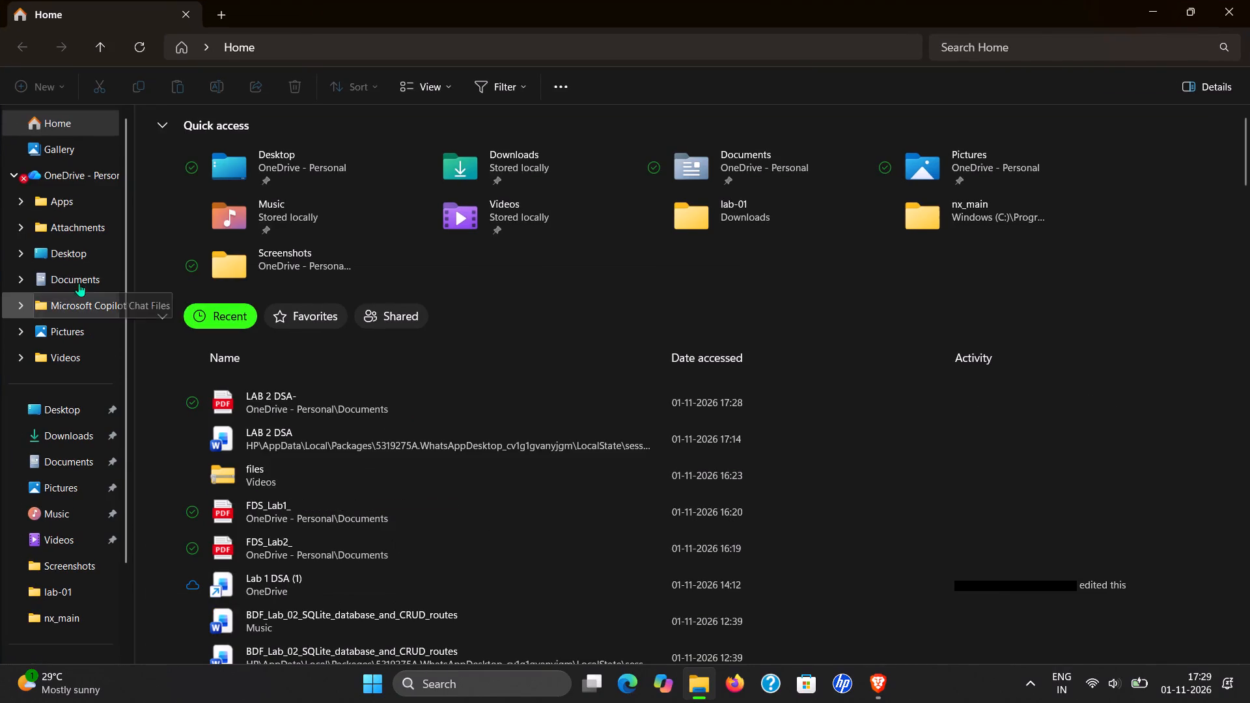
pyautogui.click(51, 277)
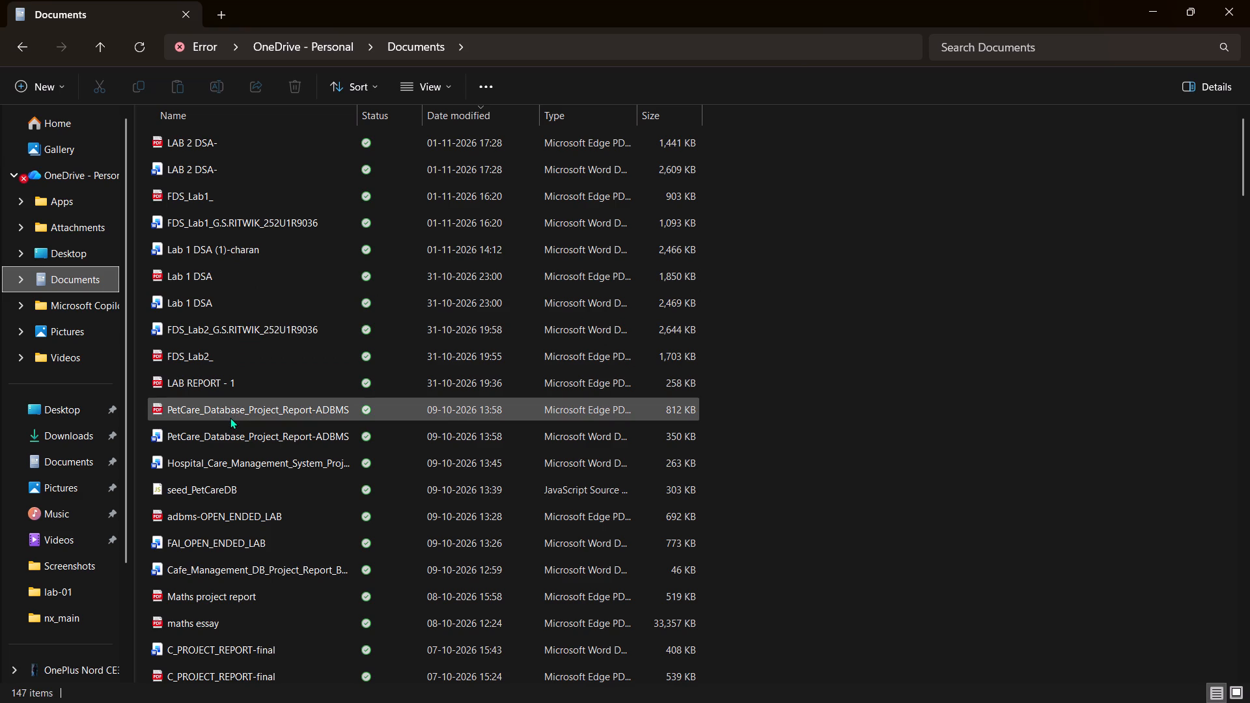
pyautogui.click(67, 281)
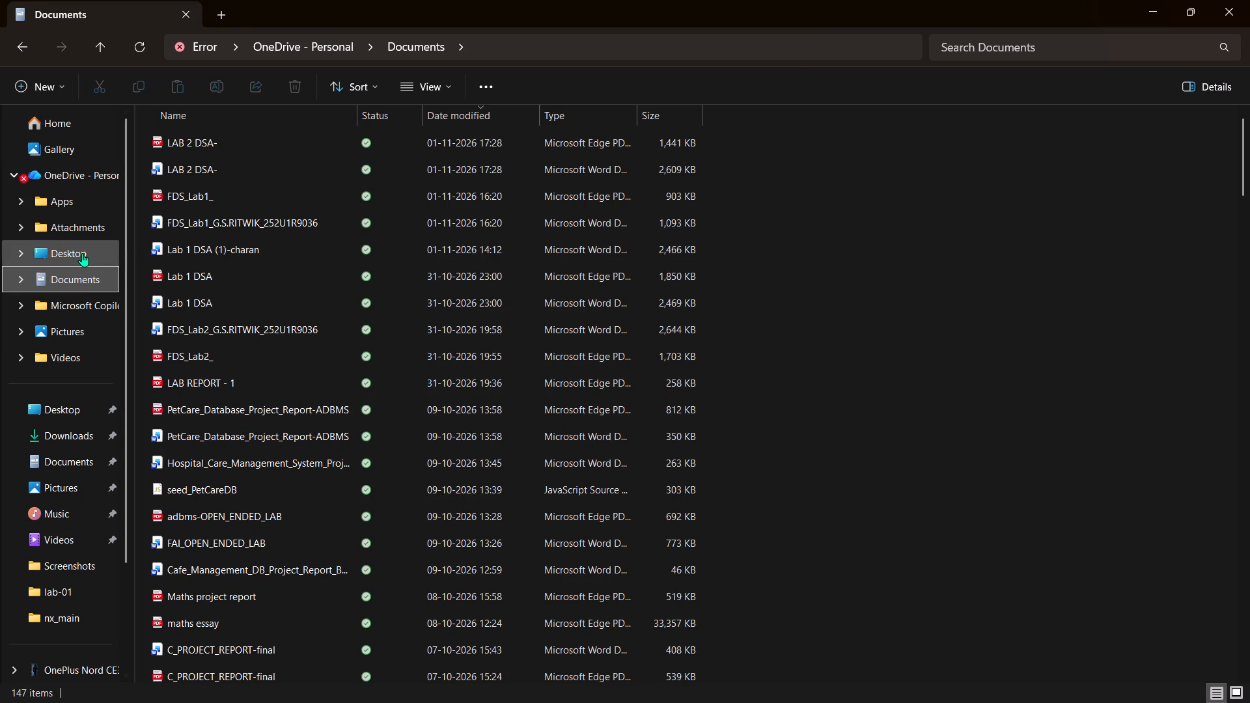
pyautogui.scroll(2, 82, 253)
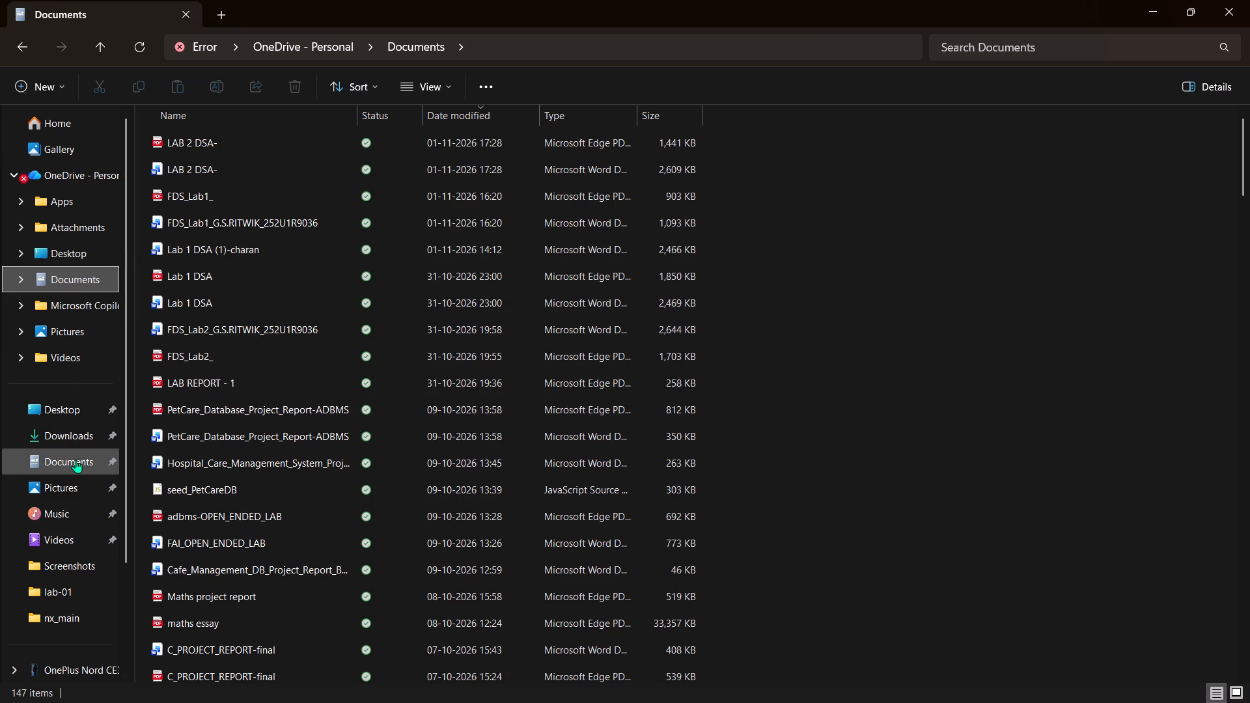
pyautogui.click(76, 460)
pyautogui.click(76, 460)
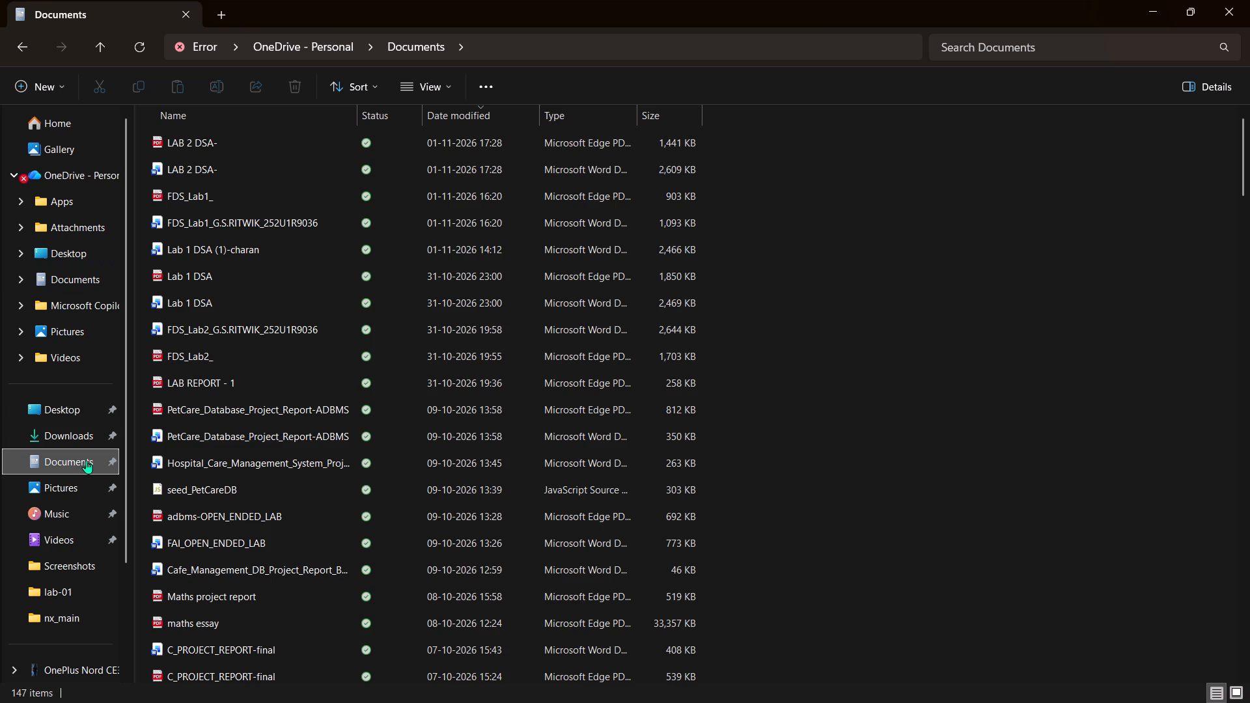
pyautogui.scroll(-1, 322, 443)
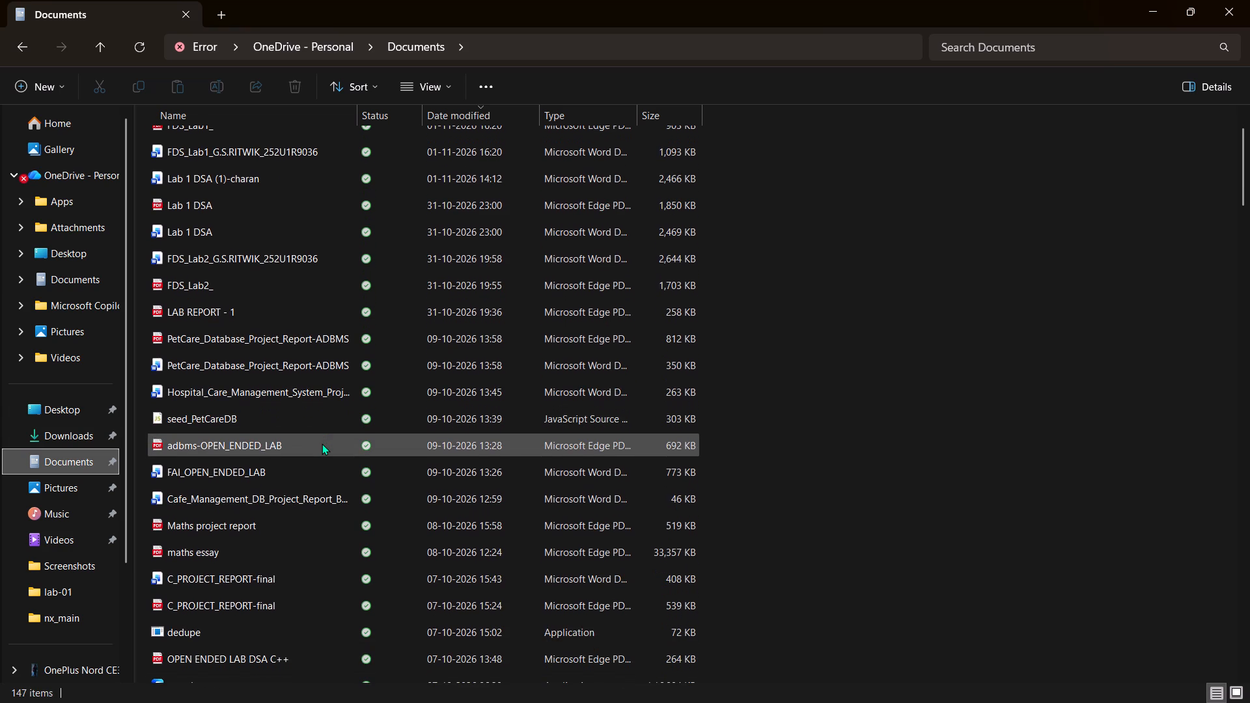
pyautogui.scroll(-3, 322, 443)
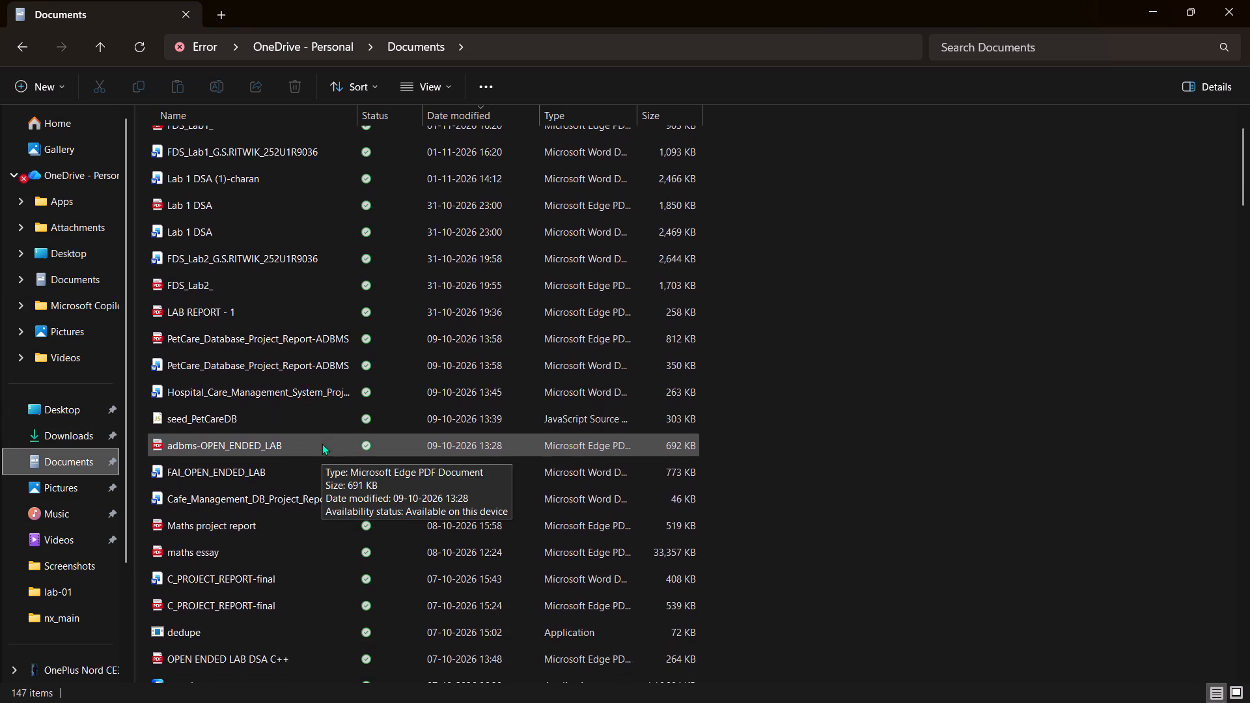
pyautogui.scroll(-1, 322, 443)
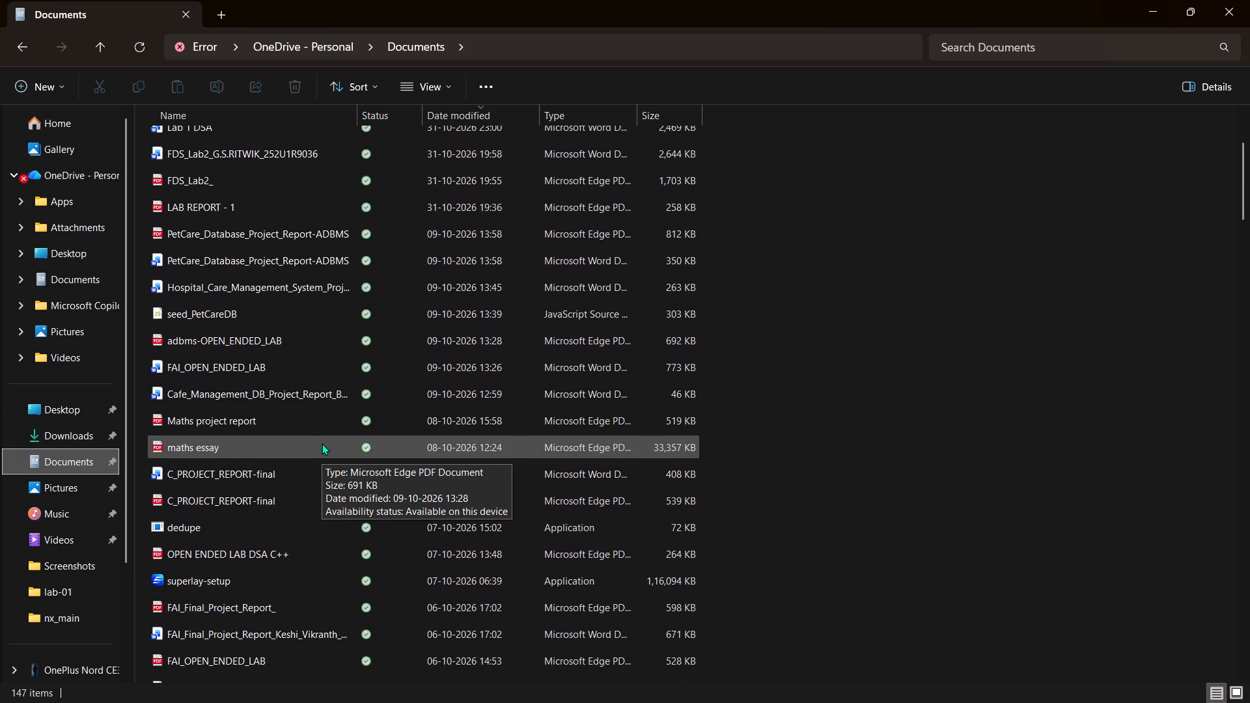
pyautogui.scroll(3, 322, 443)
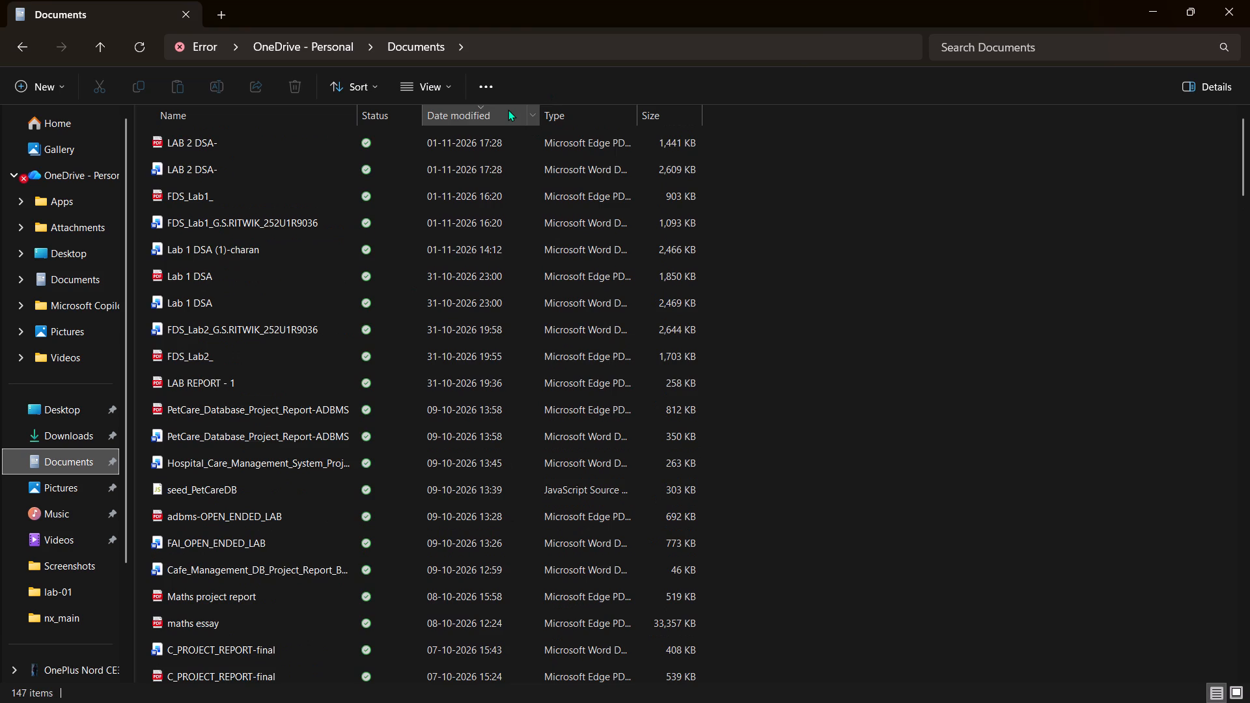
pyautogui.click(508, 109)
pyautogui.click(508, 109)
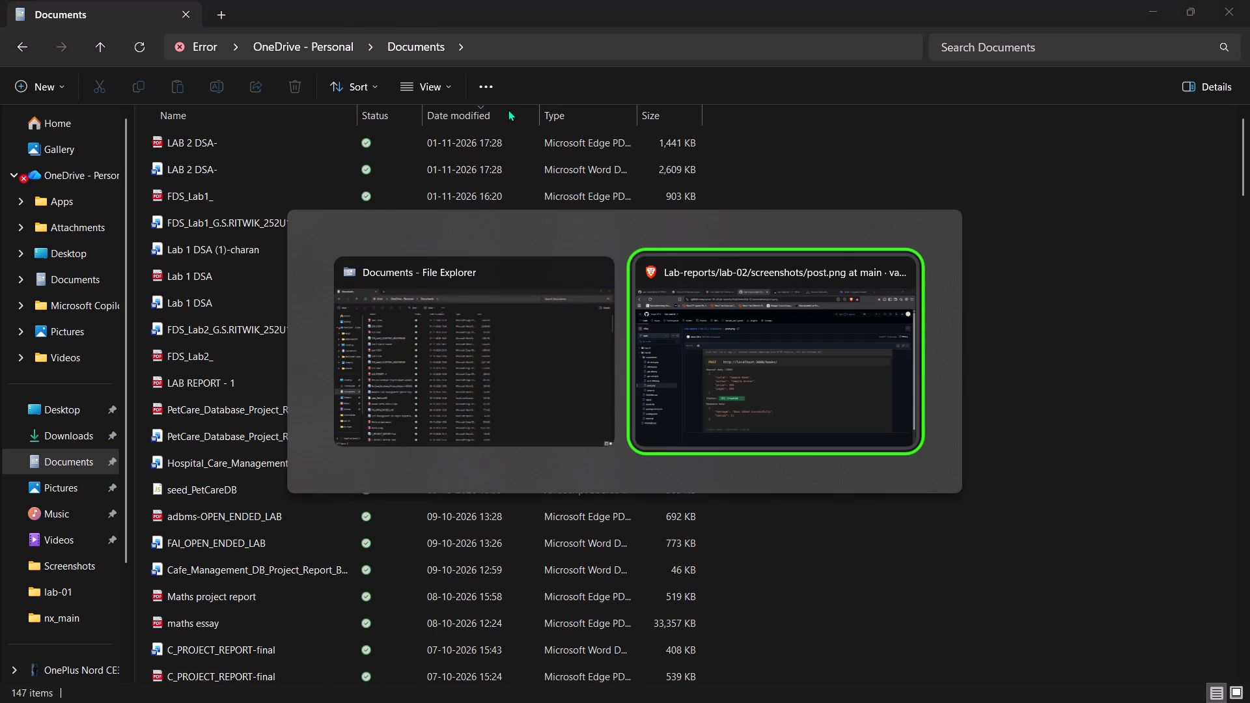
# Switch back to the Aurora University portal in the browser and open the assessments of Backend Development Fundamentals.
pyautogui.click(350, 0)
pyautogui.click(267, 0)
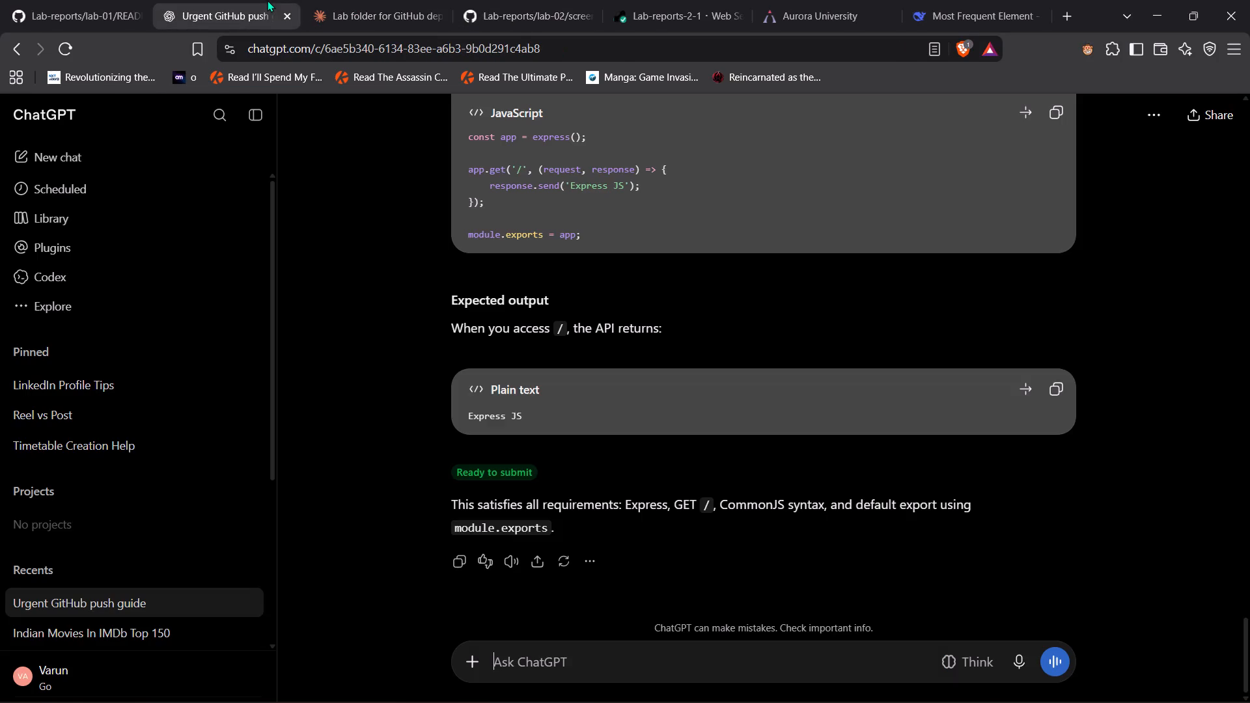
pyautogui.click(769, 1)
pyautogui.click(354, 416)
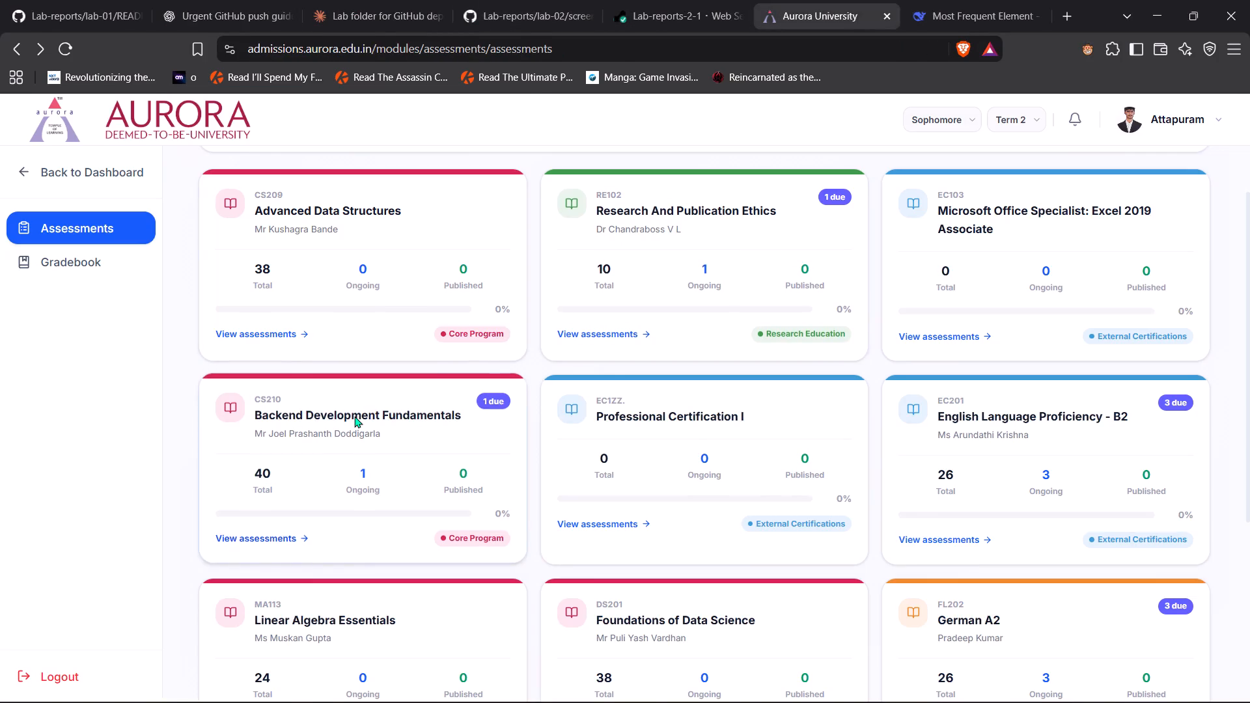
pyautogui.click(1094, 501)
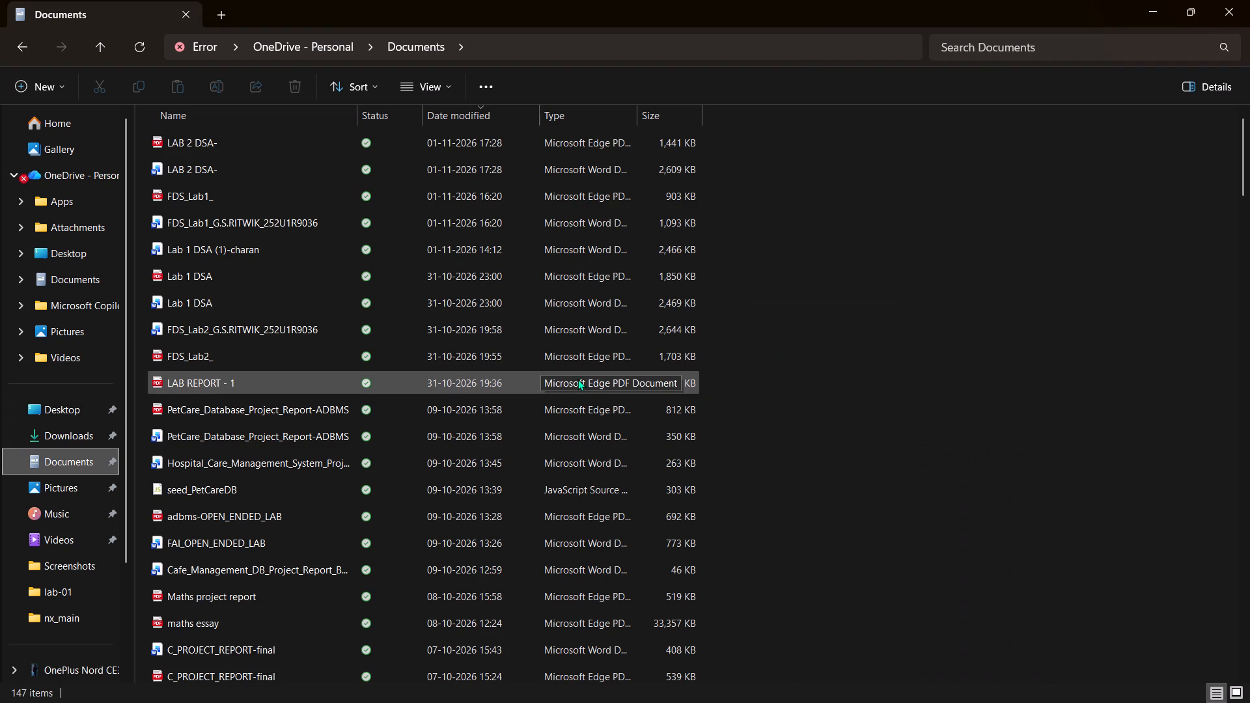
# Open the LAB REPORT - 1 PDF from the Documents folder in File Explorer and review its page.
pyautogui.doubleClick(366, 378)
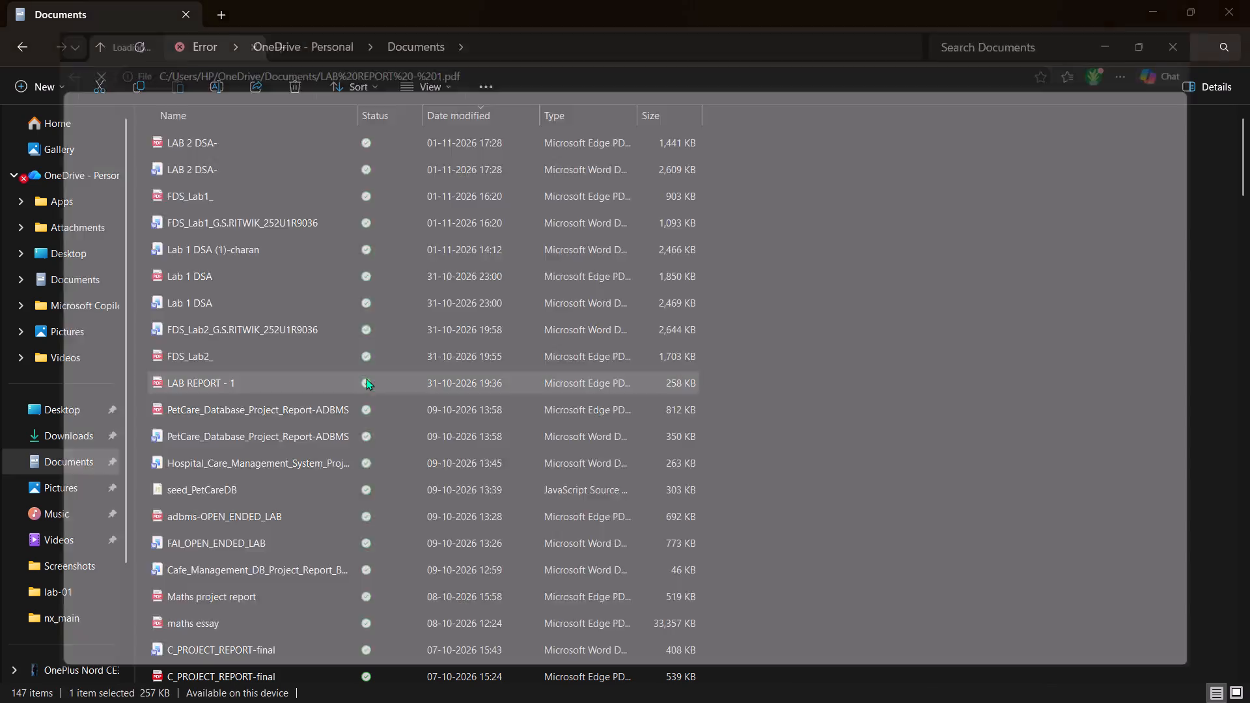
pyautogui.scroll(-2, 366, 378)
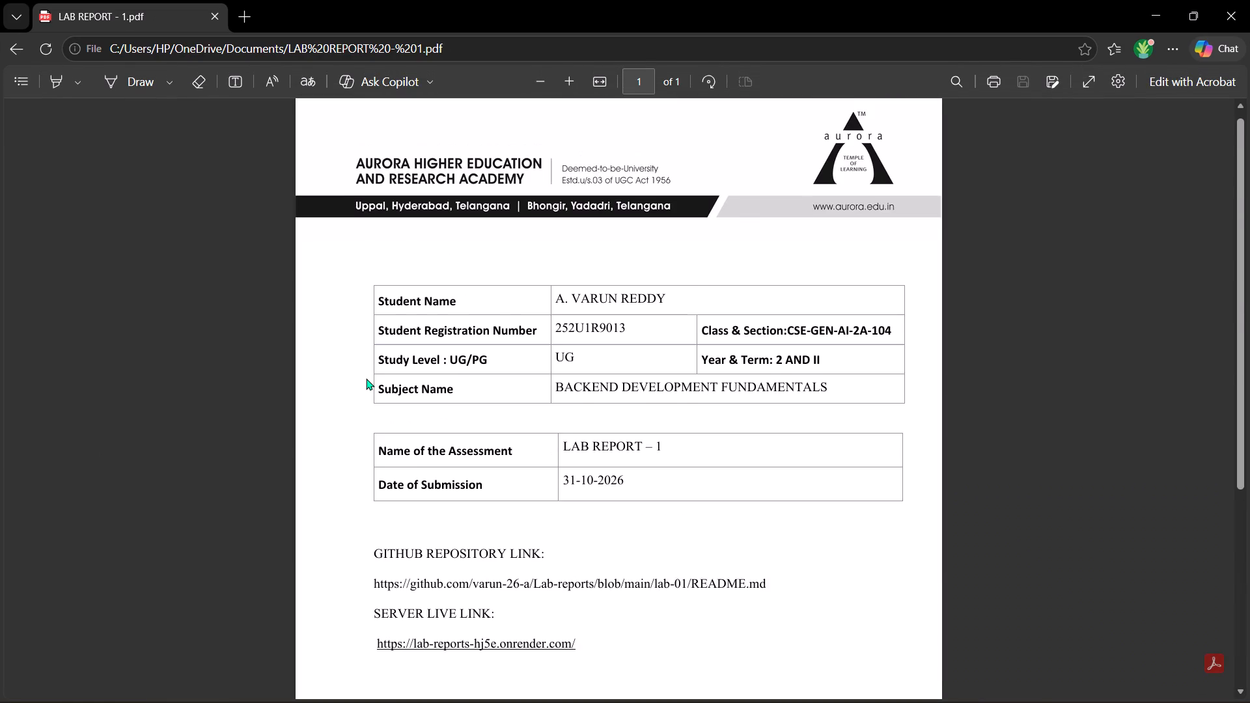